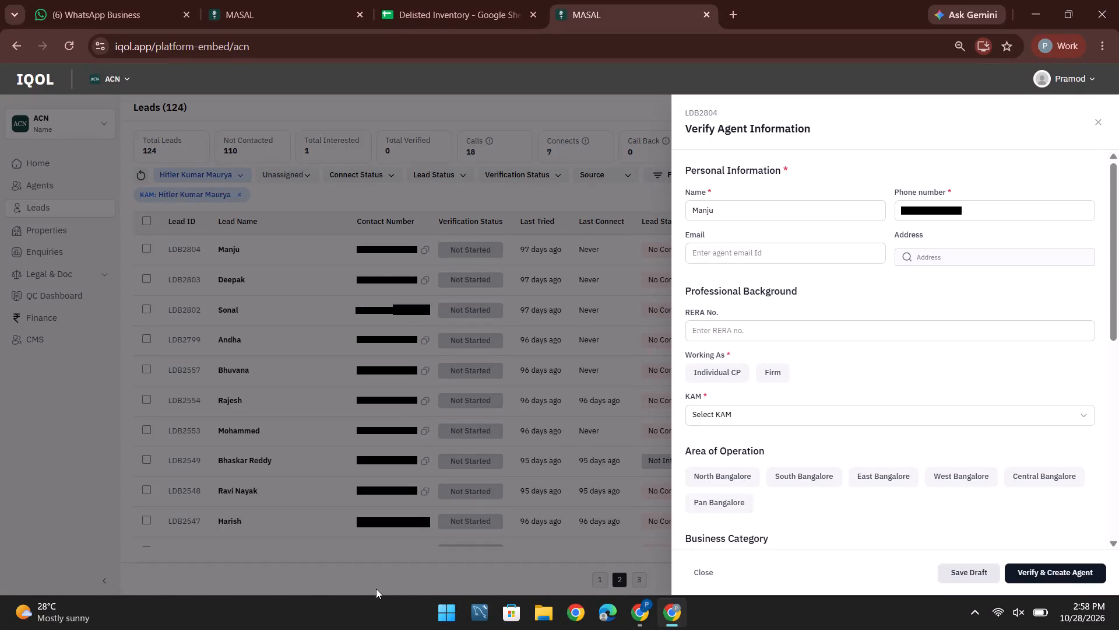
Show the hidden system tray icons.
click(968, 620)
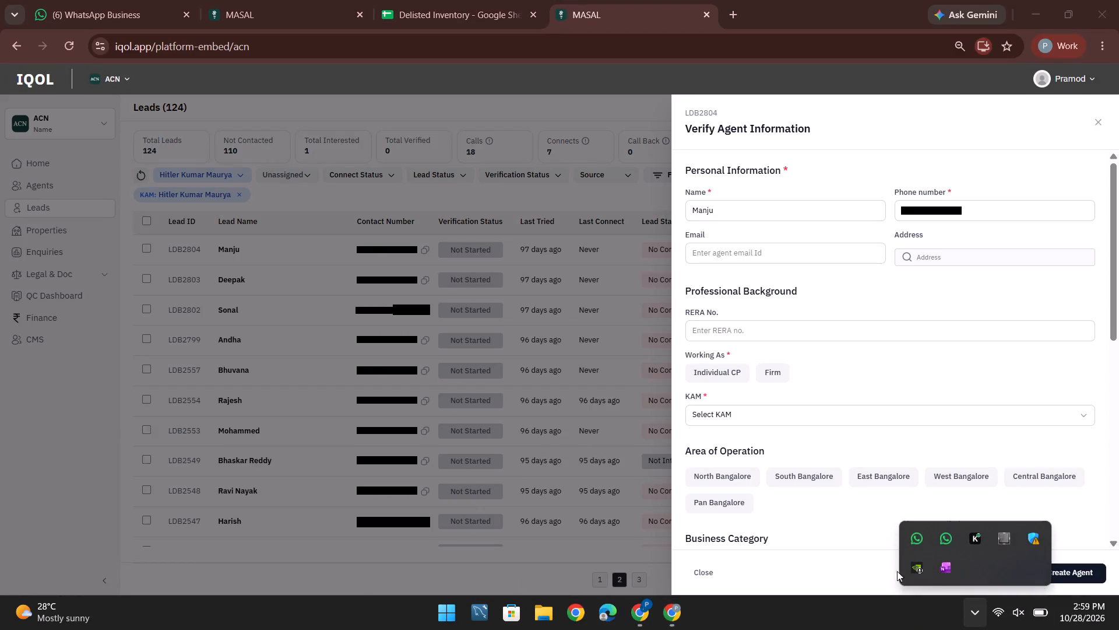
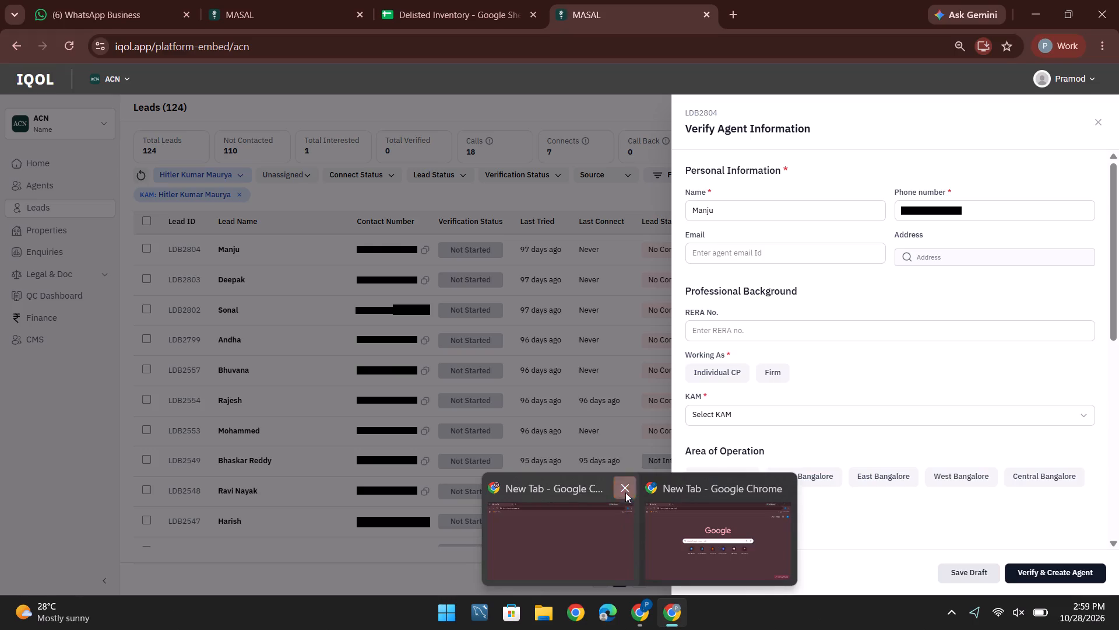
Close the first of the two extra New Tab browser windows and dismiss the remaining window preview.
click(625, 491)
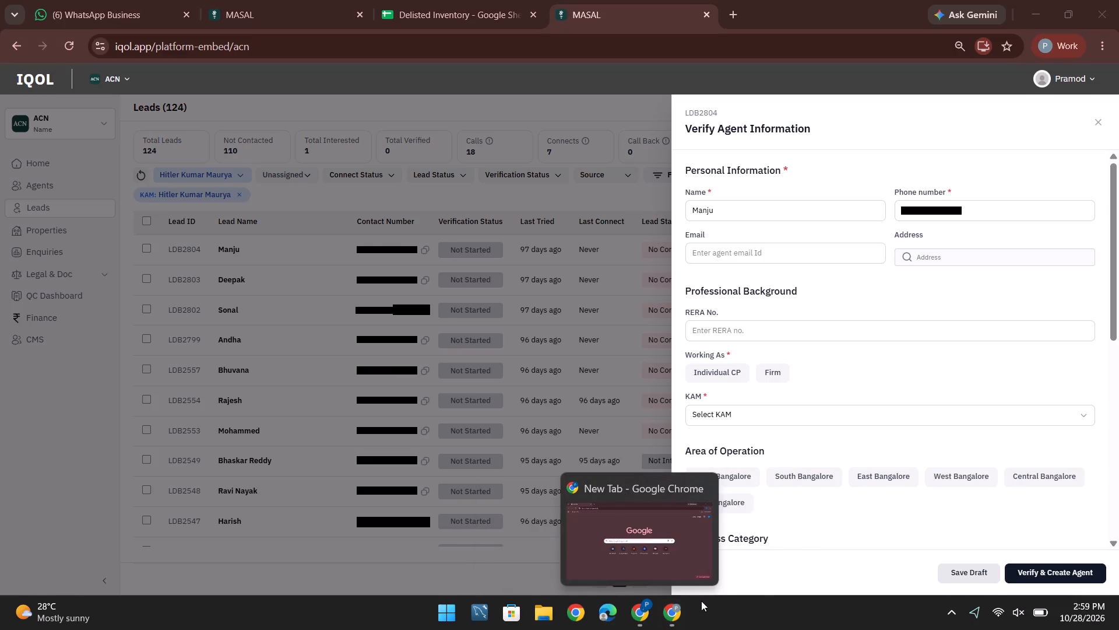
click(937, 624)
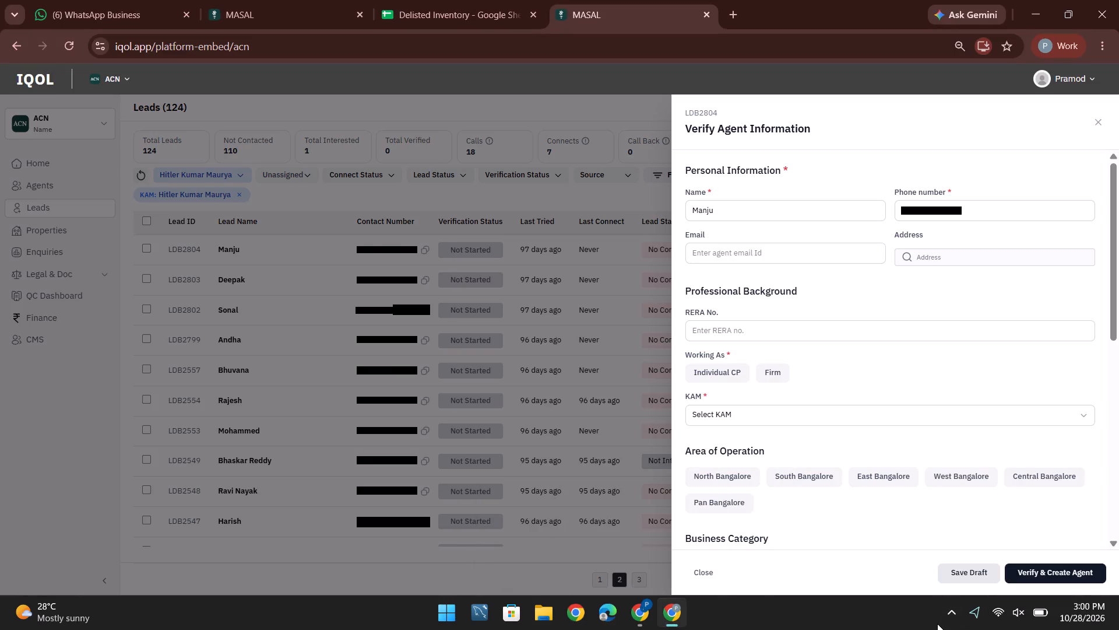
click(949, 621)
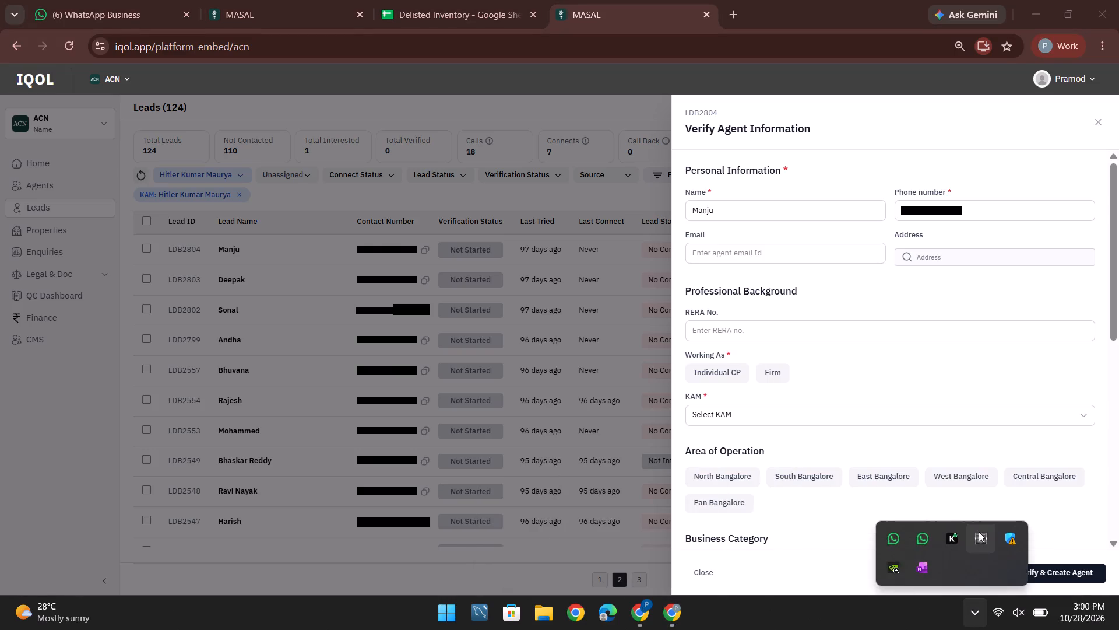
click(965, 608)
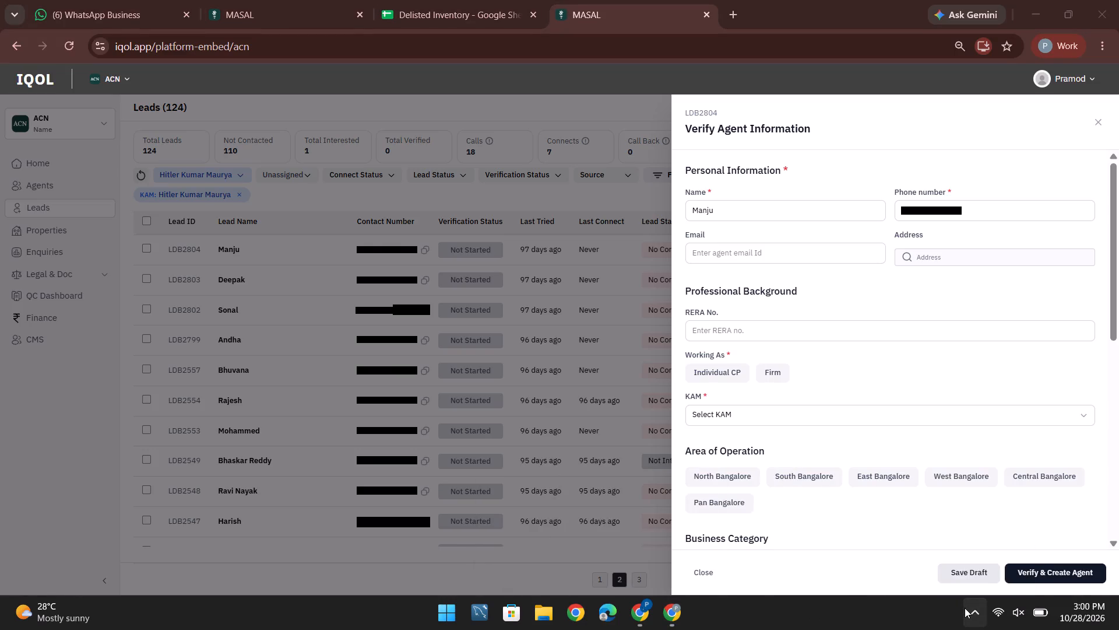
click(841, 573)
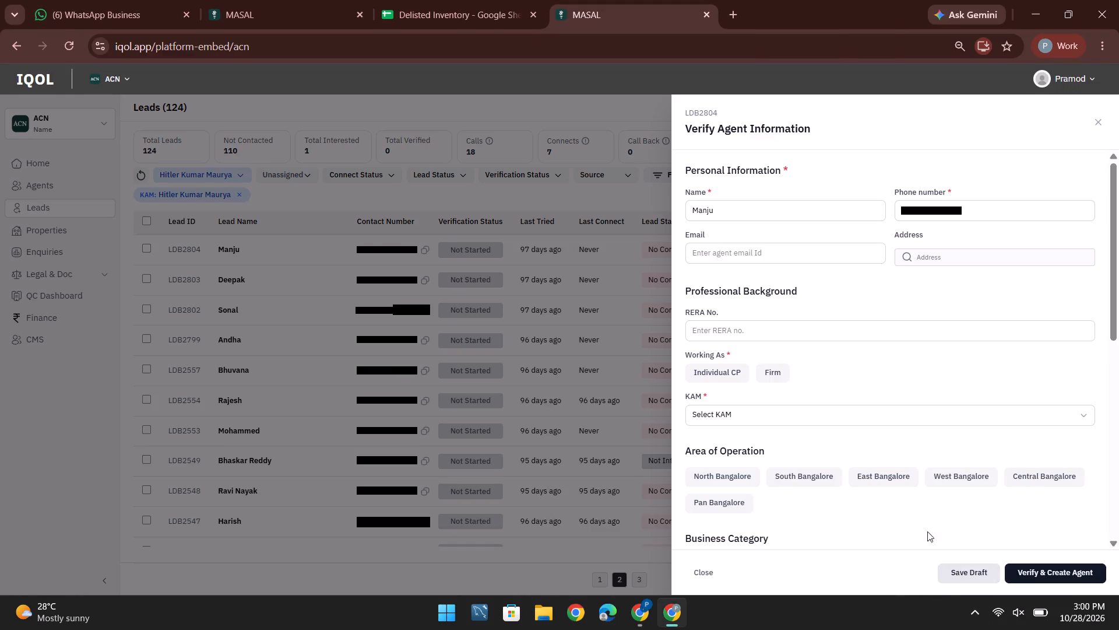
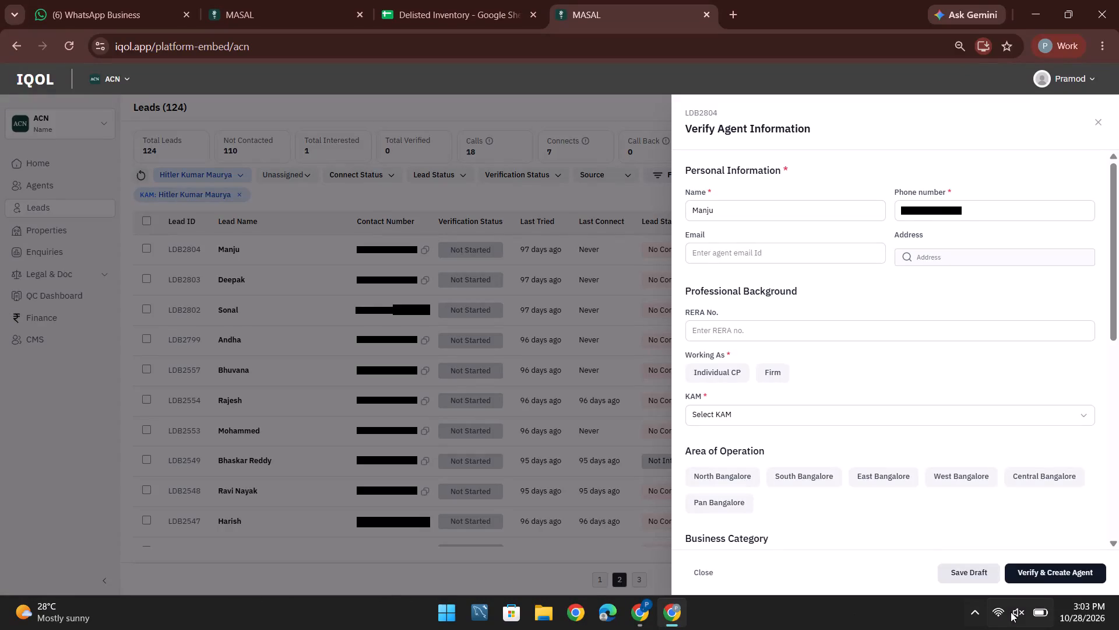
Show the hidden icons in the Windows system tray.
click(977, 621)
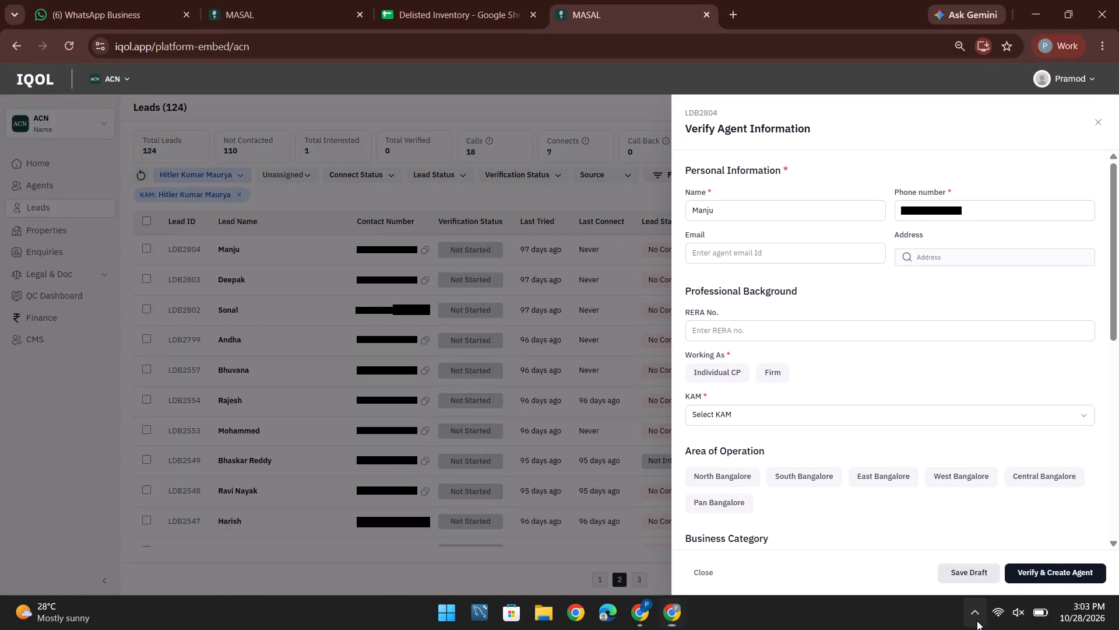
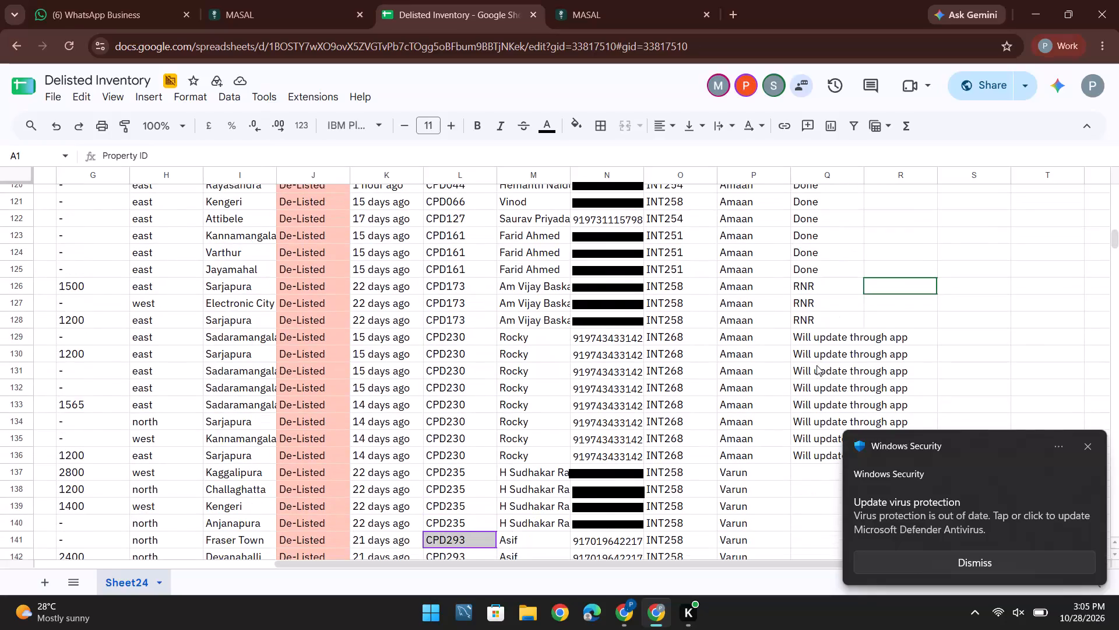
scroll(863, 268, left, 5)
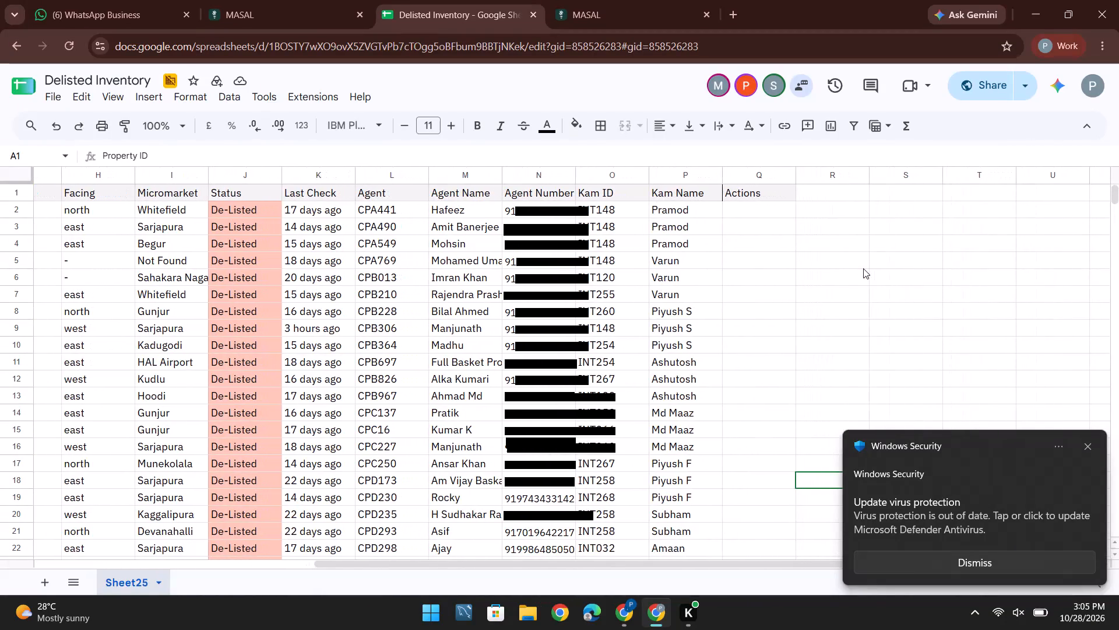
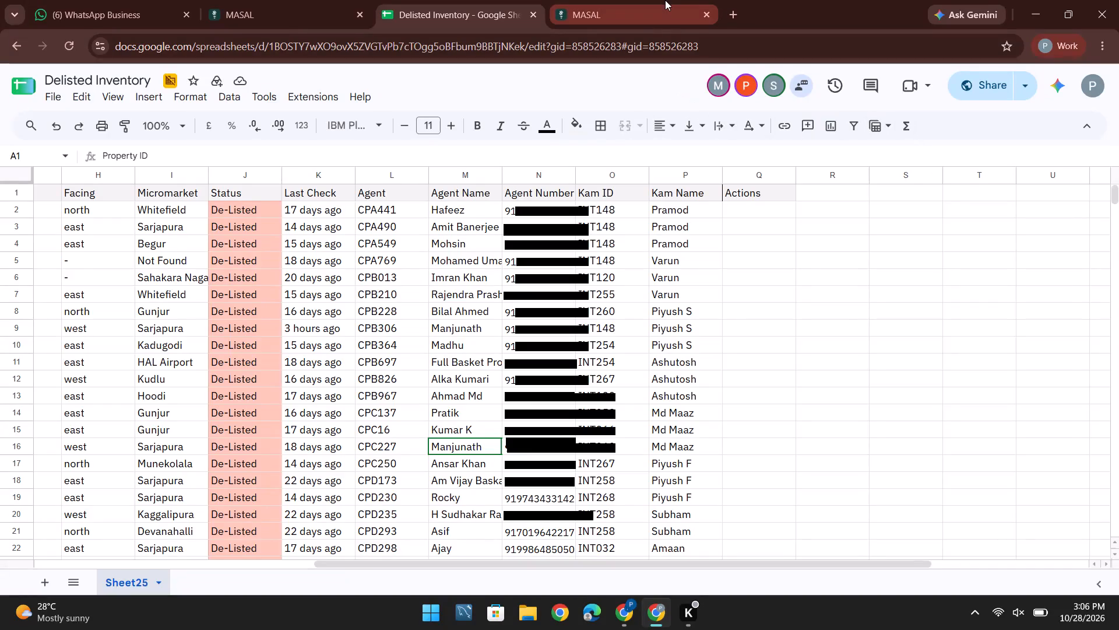
click(665, 0)
click(265, 1)
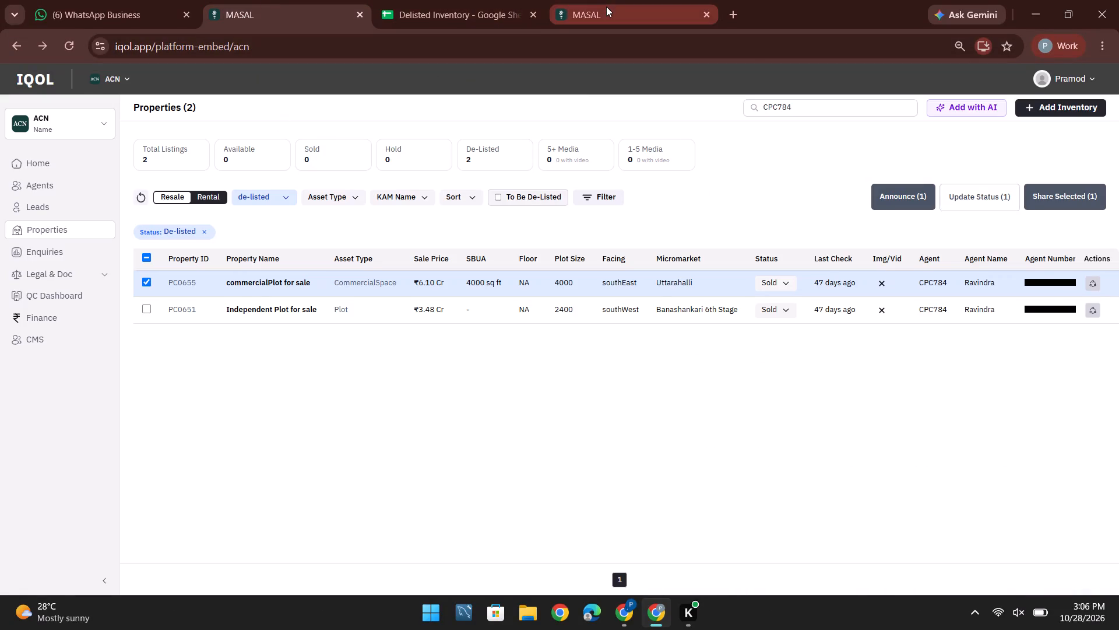
click(482, 13)
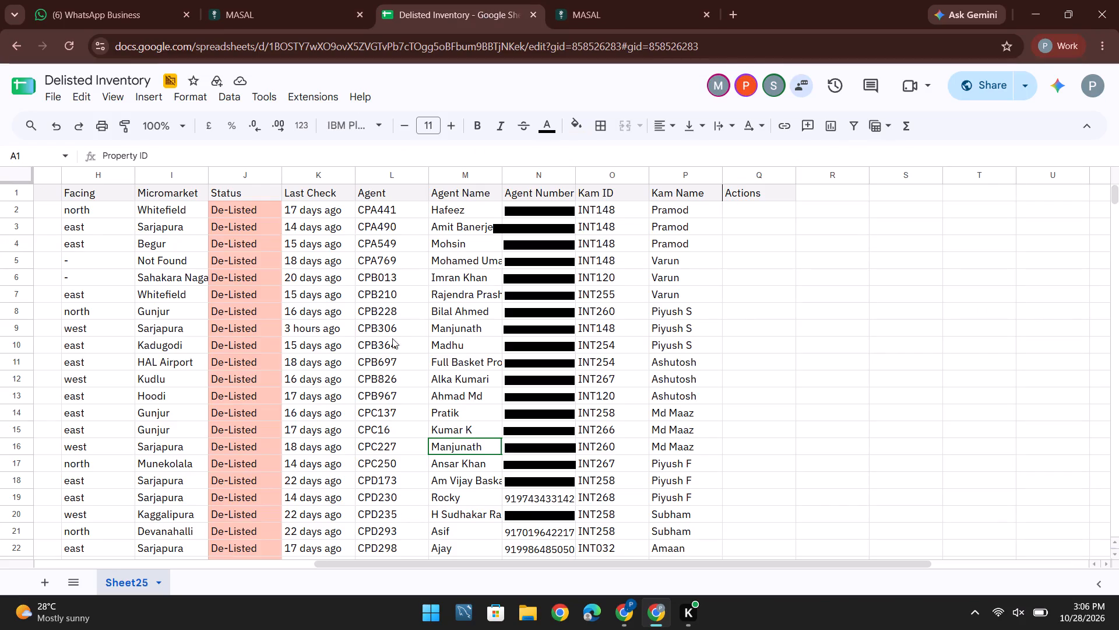
click(387, 204)
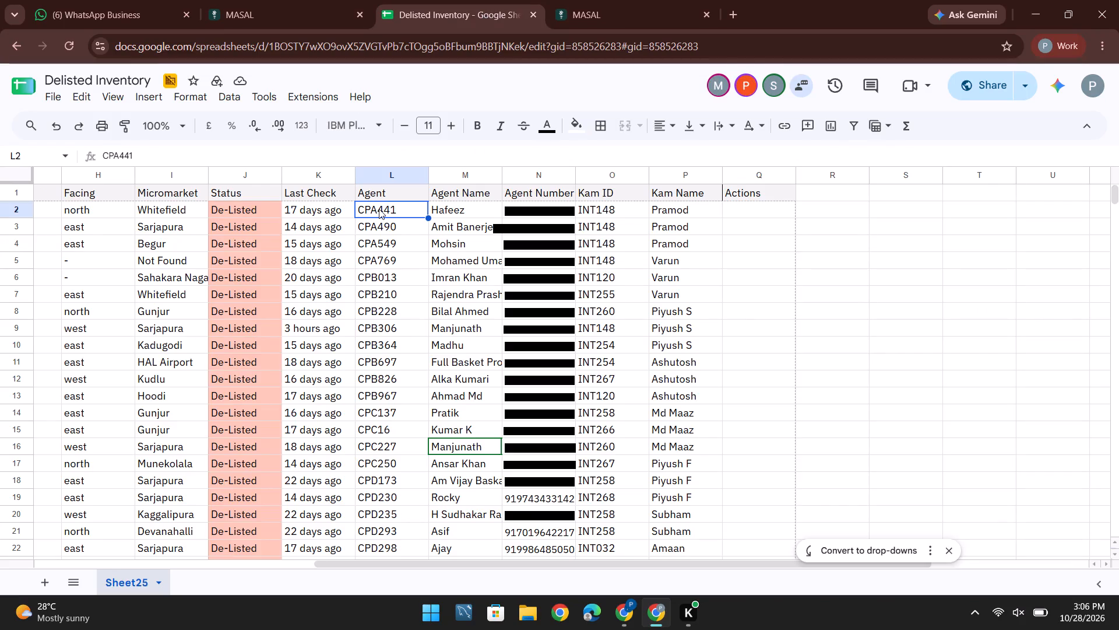
double_click(379, 209)
double_click(379, 209)
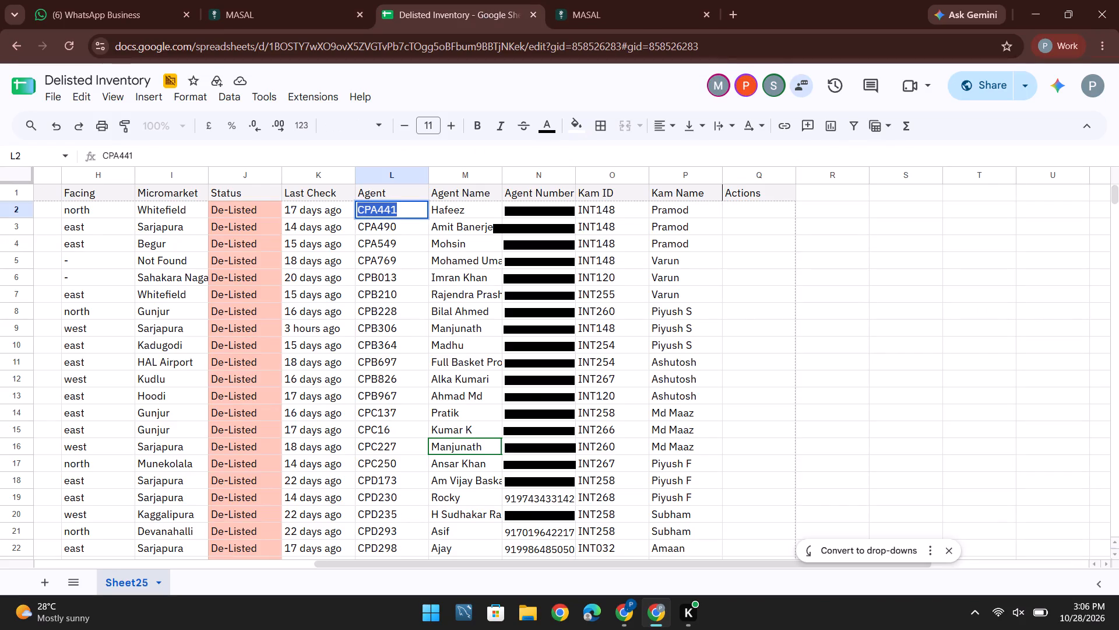
key(ctrl+c)
click(287, 2)
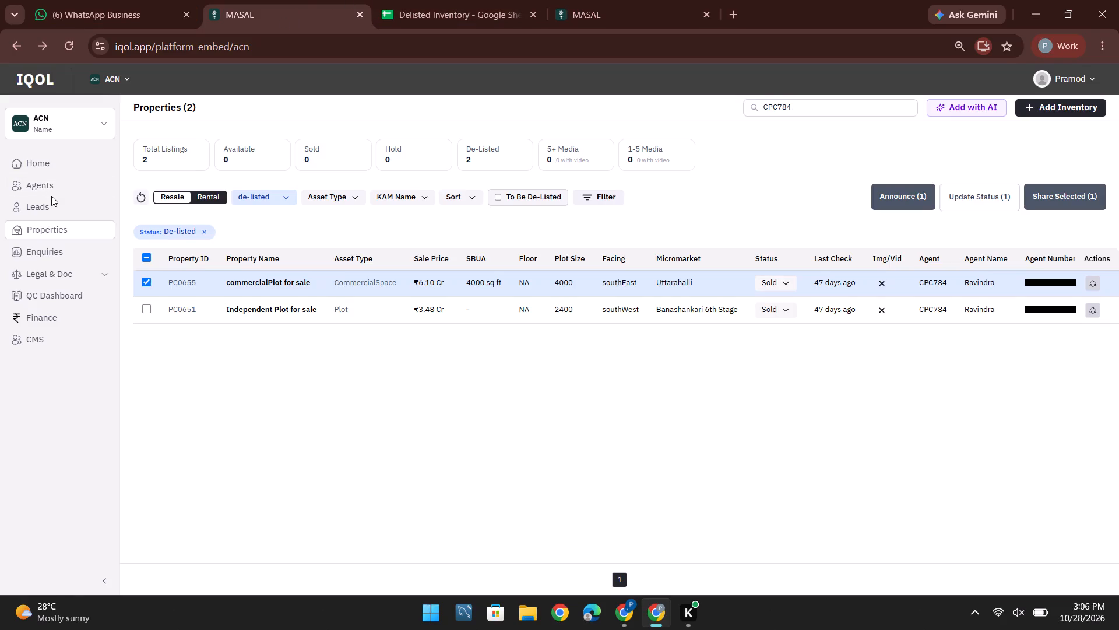
click(19, 232)
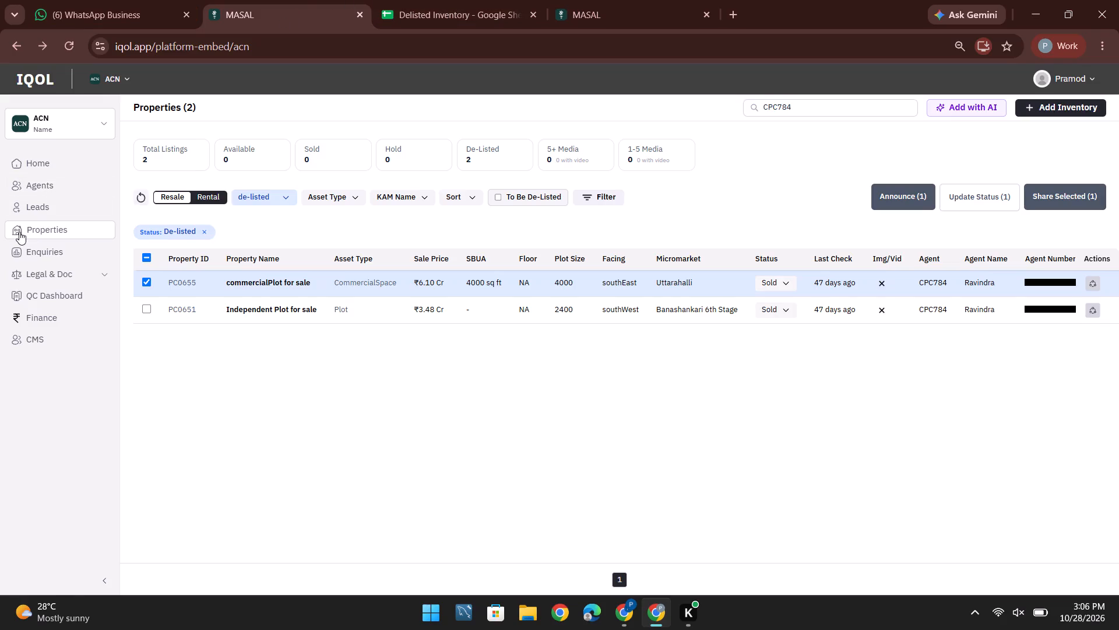
click(19, 232)
click(87, 230)
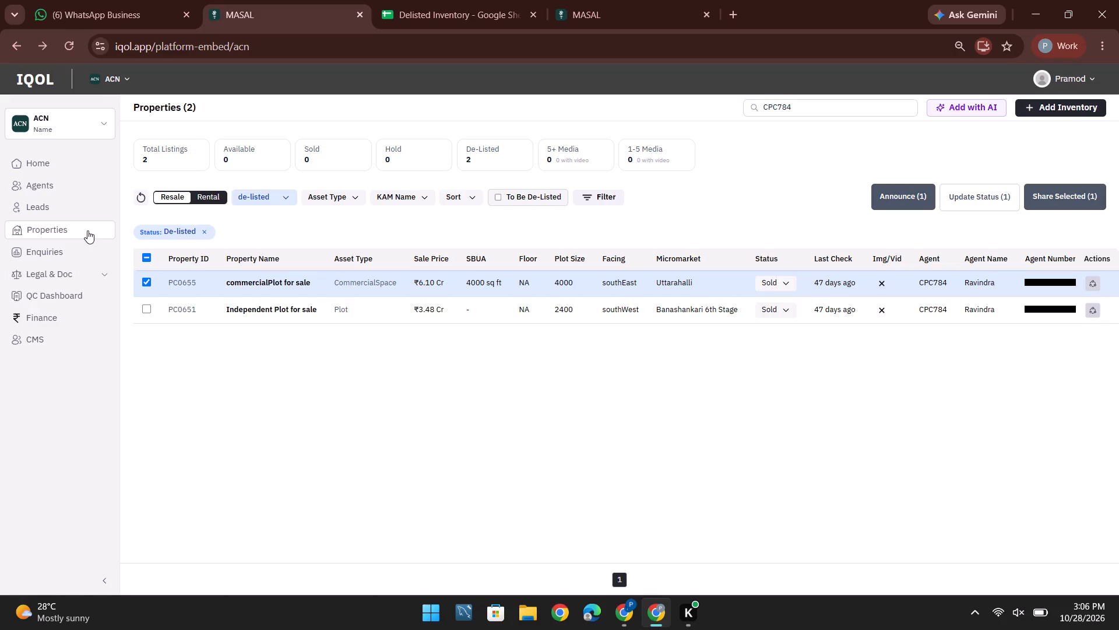
click(87, 230)
click(797, 103)
key(BackSpace)
key(BackSpace)
key(BackSpace)
key(BackSpace)
key(BackSpace)
key(BackSpace)
key(BackSpace)
key(BackSpace)
key(BackSpace)
key(BackSpace)
key(BackSpace)
key(BackSpace)
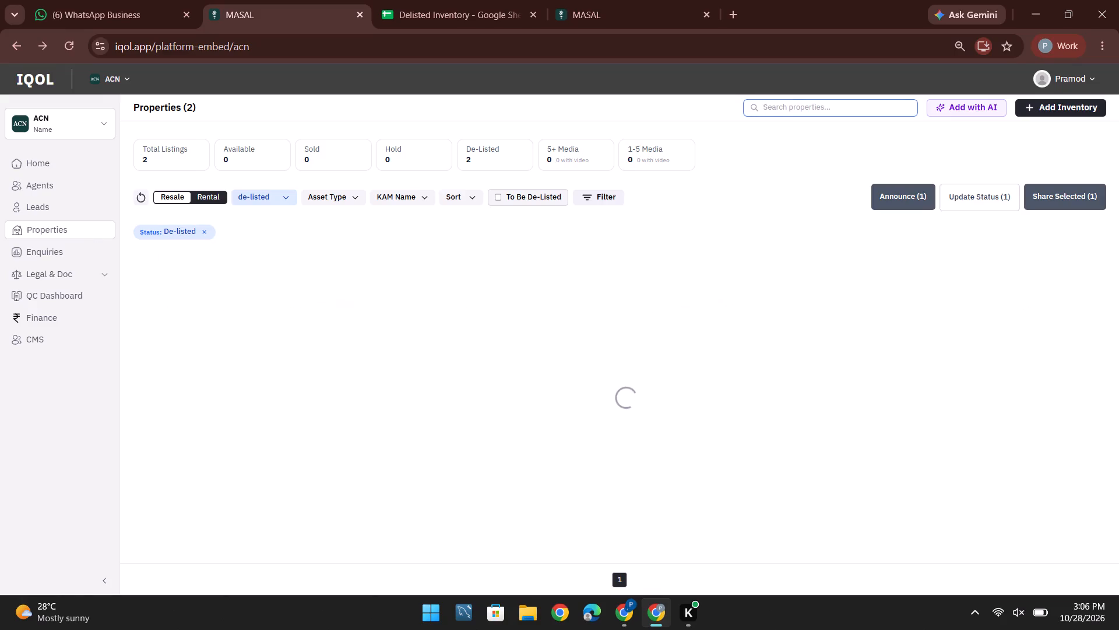
key(ctrl+v)
key(Return)
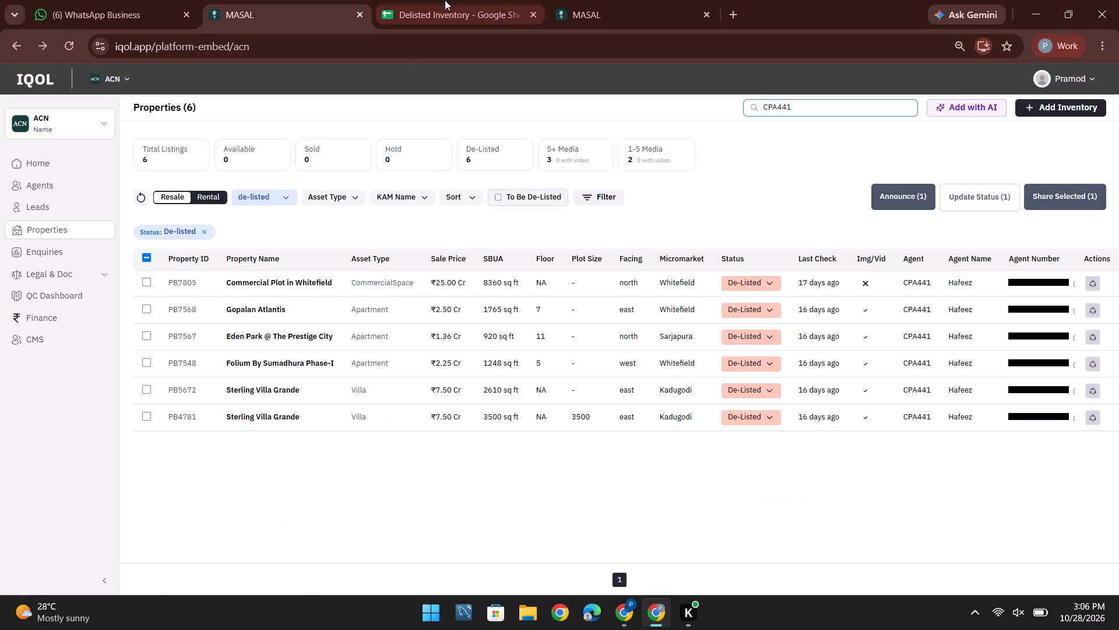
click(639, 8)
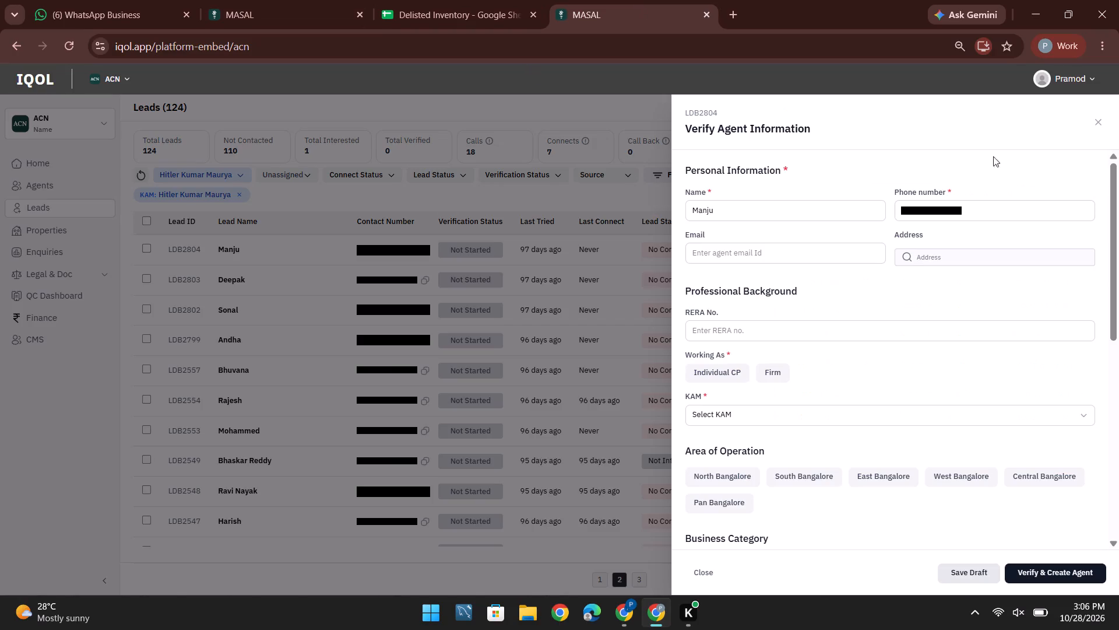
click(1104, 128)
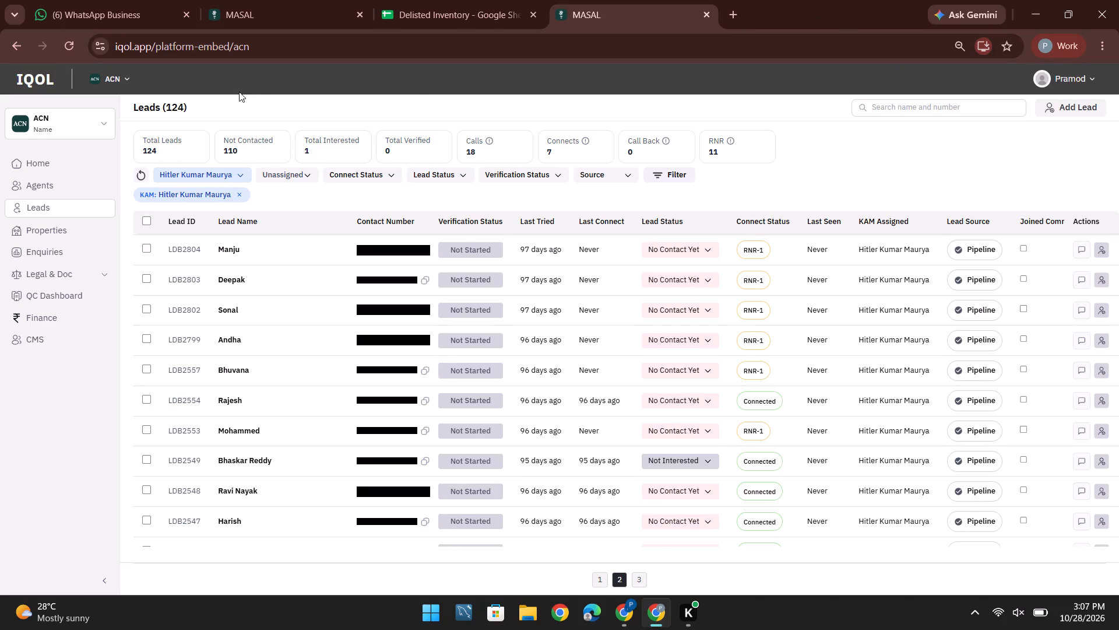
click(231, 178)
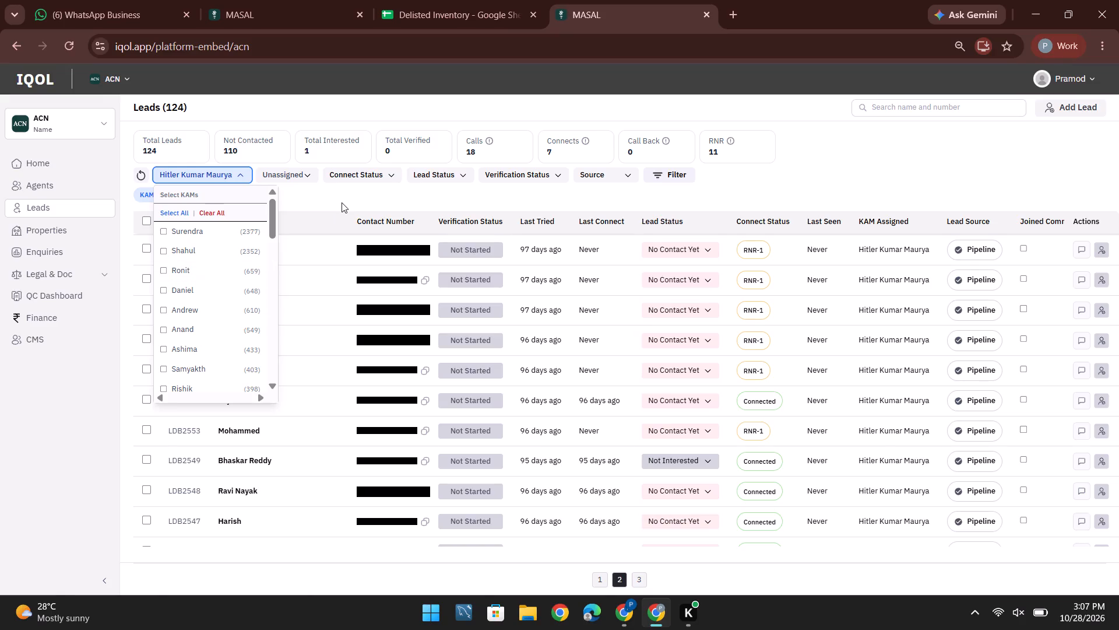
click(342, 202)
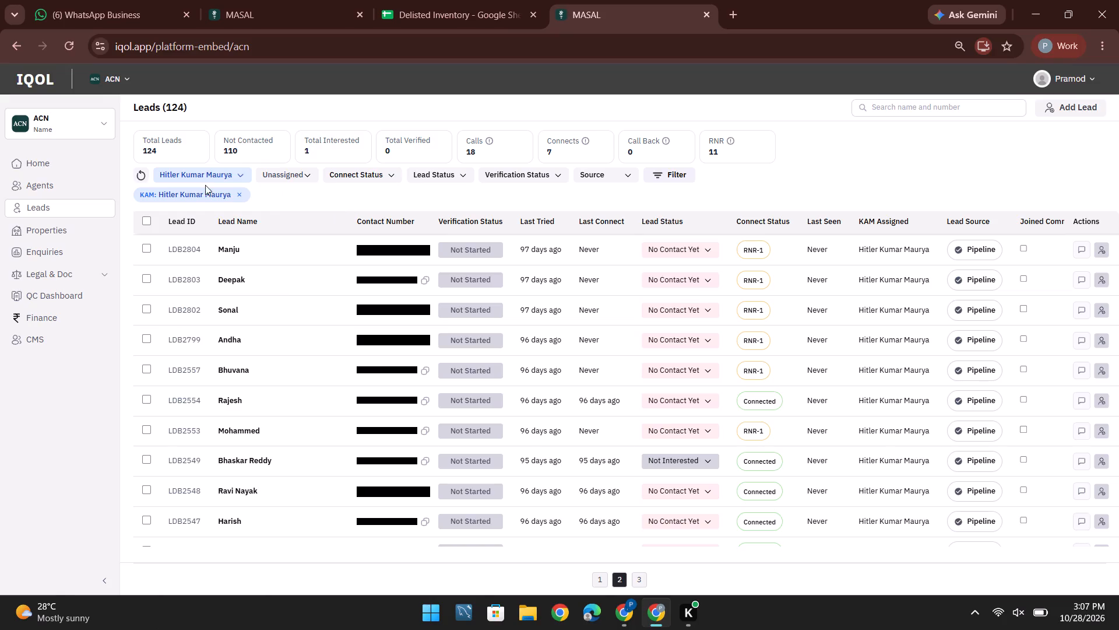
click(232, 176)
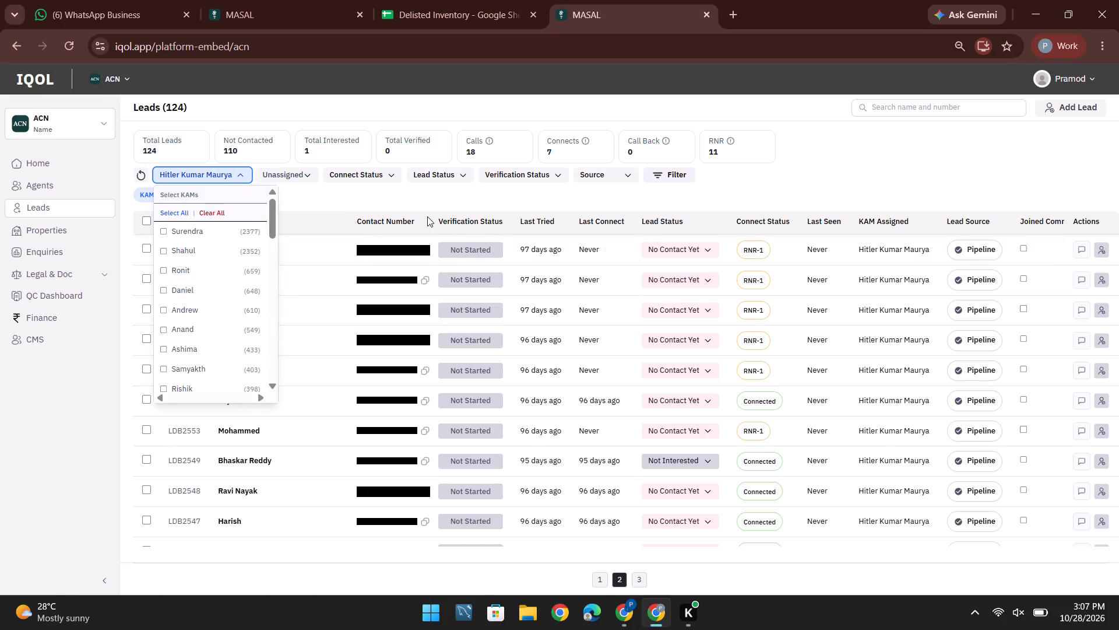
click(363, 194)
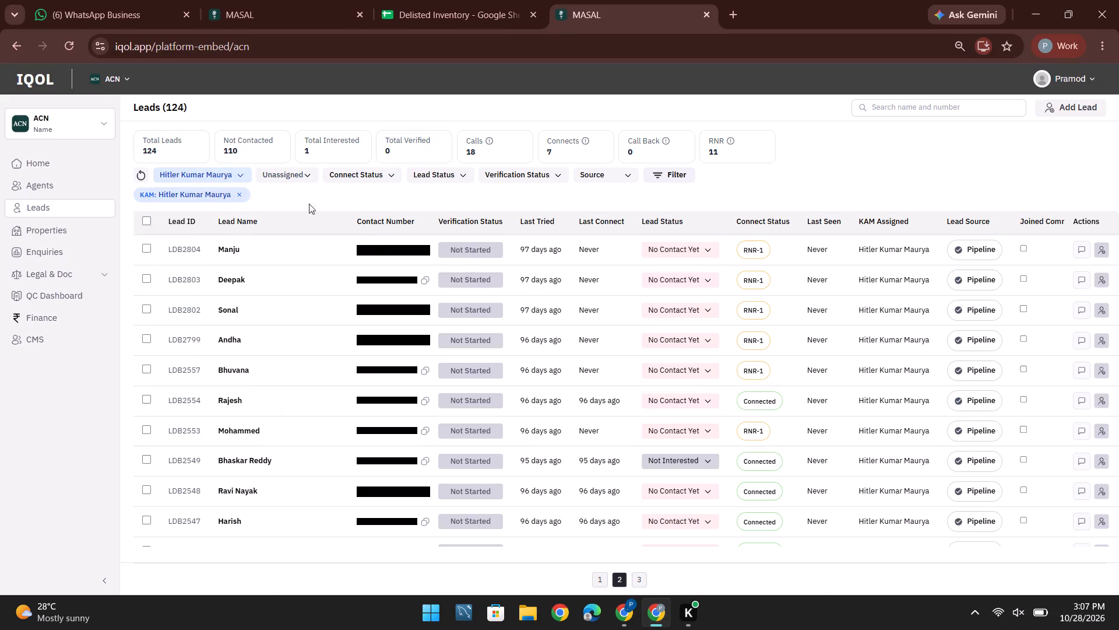
Close the existing Leads page and reopen MASAL in a new browser tab, showing the unfiltered ACN leads list.
click(703, 17)
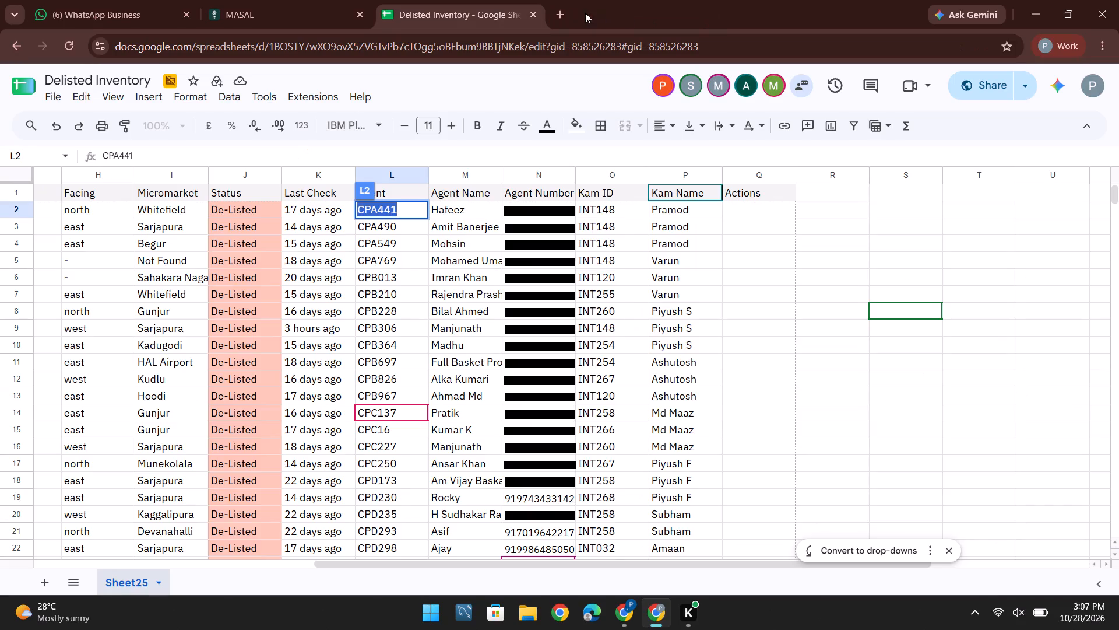
click(563, 14)
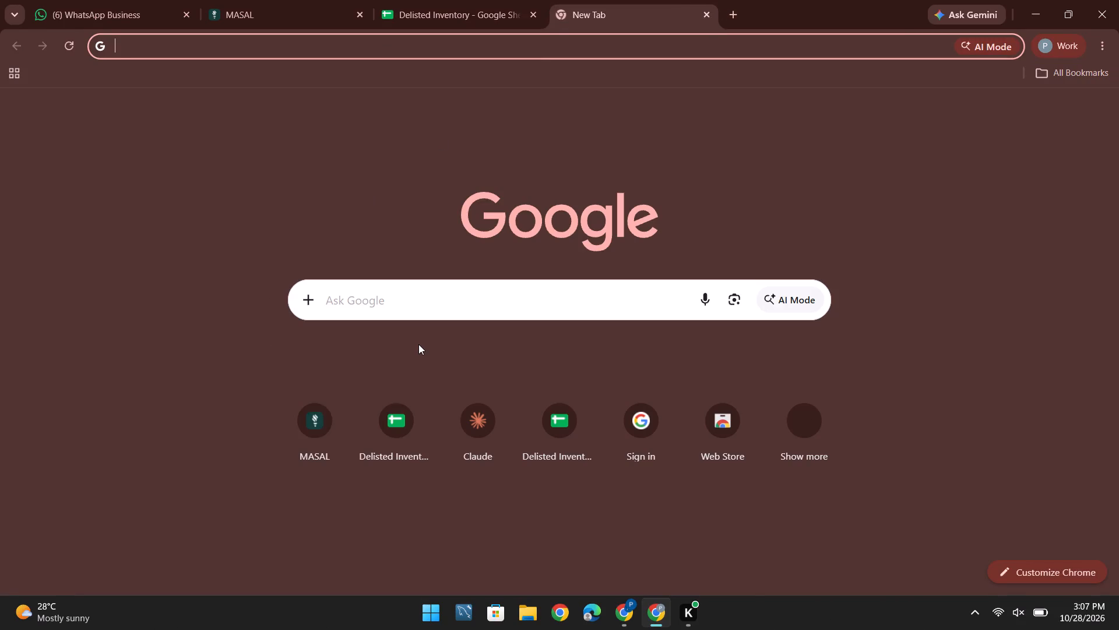
click(316, 411)
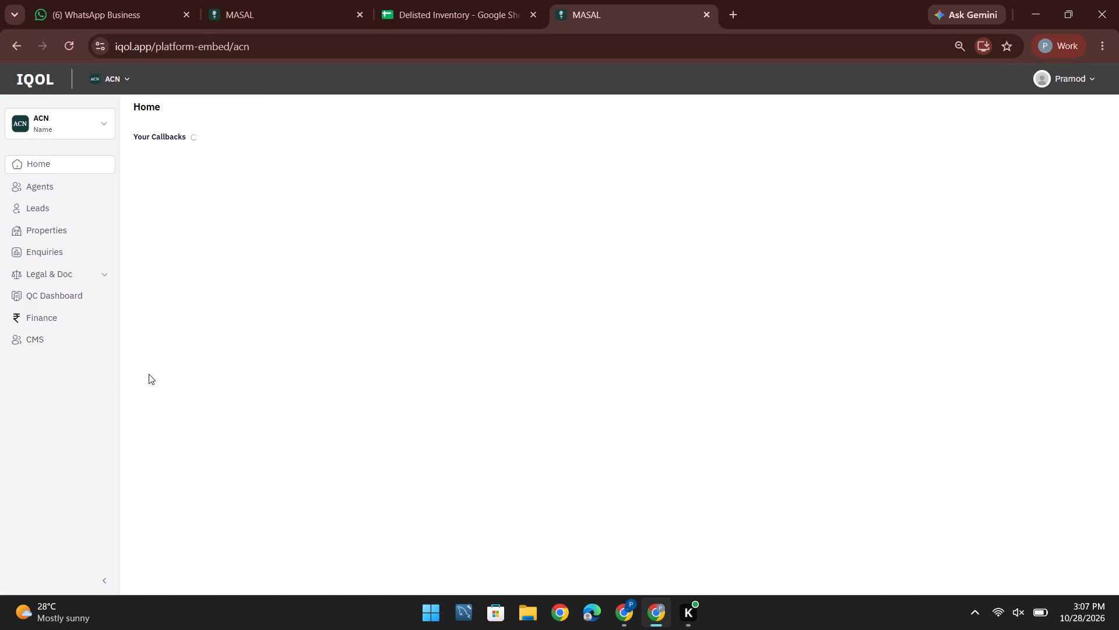
click(53, 209)
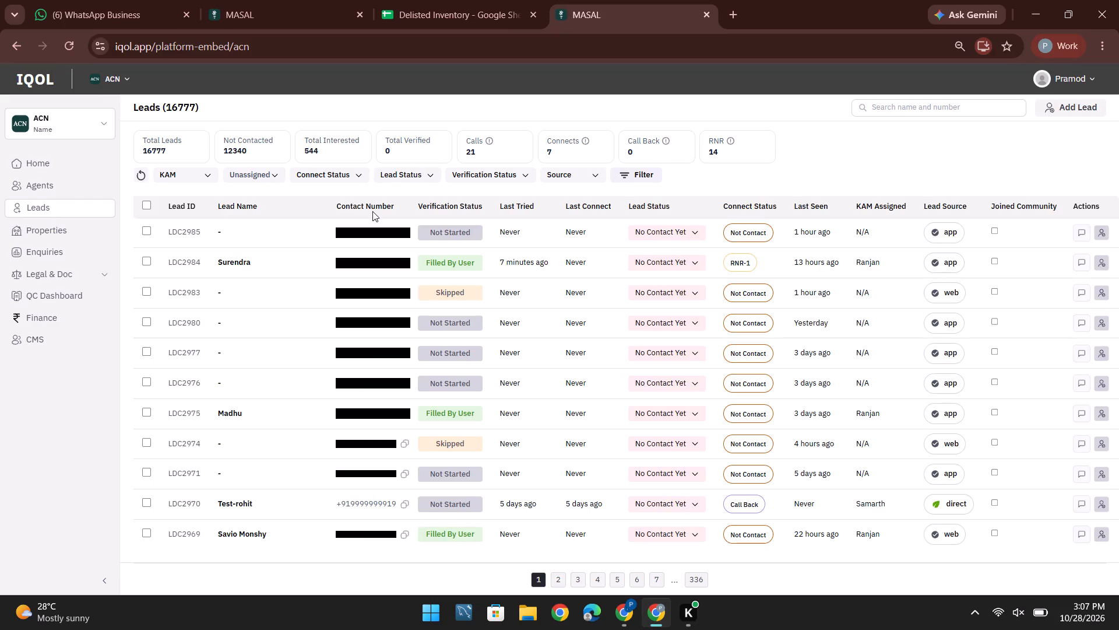
Open the KAM filter for the ACN leads and look through the available KAM names.
click(206, 178)
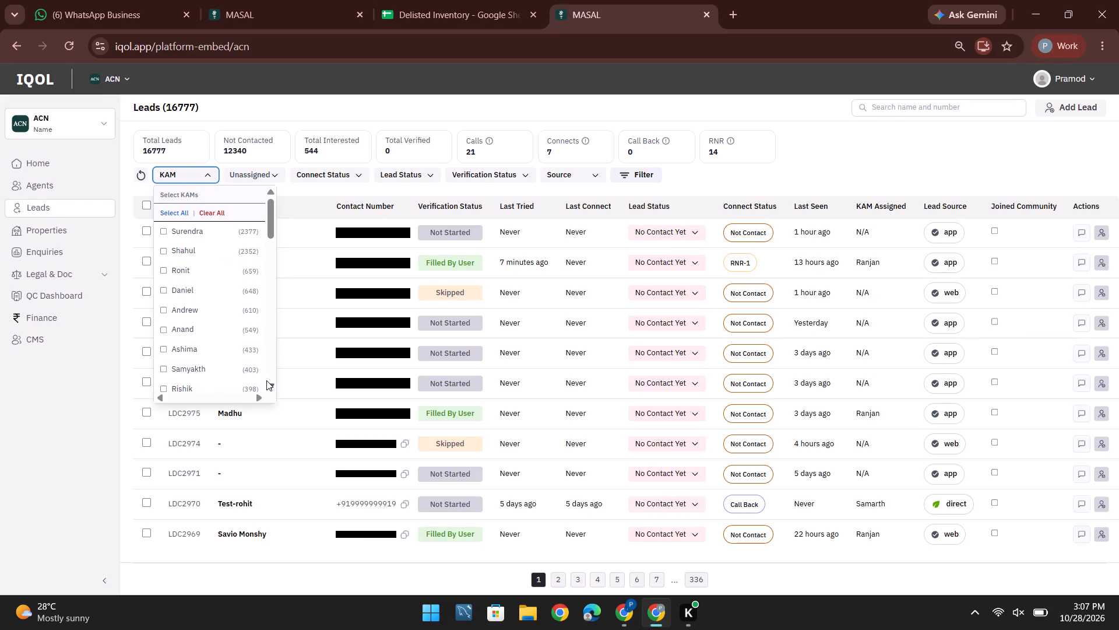
triple_click(266, 380)
click(266, 380)
click(266, 380)
click(266, 380)
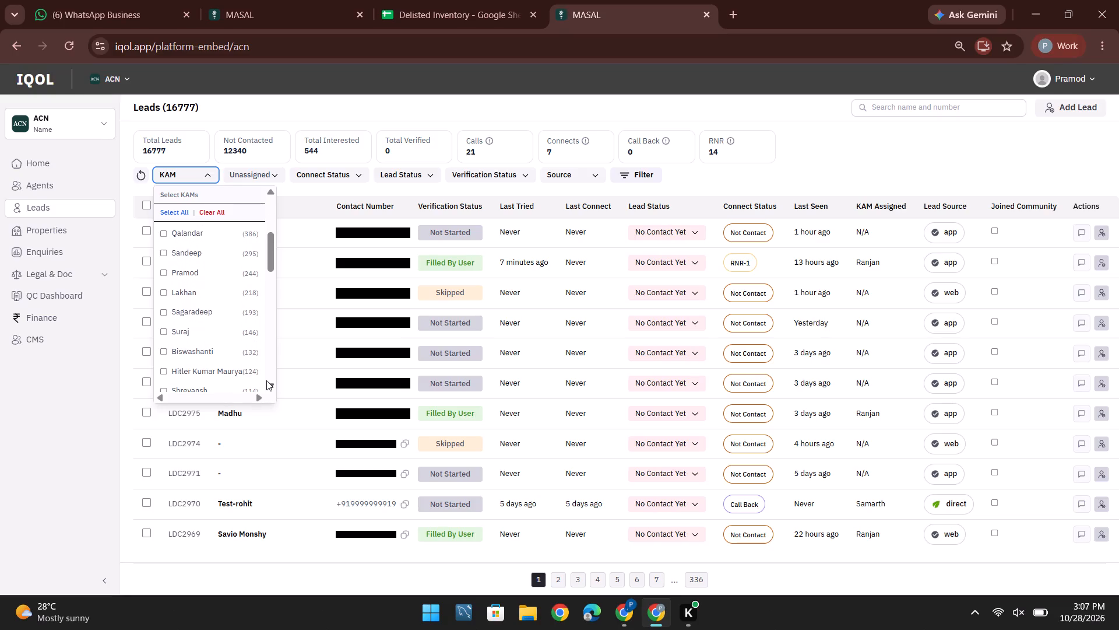
Filter the leads by the KAM listed between Biswashanti and Shreyansh, and go to page 3 of the filtered list.
click(200, 366)
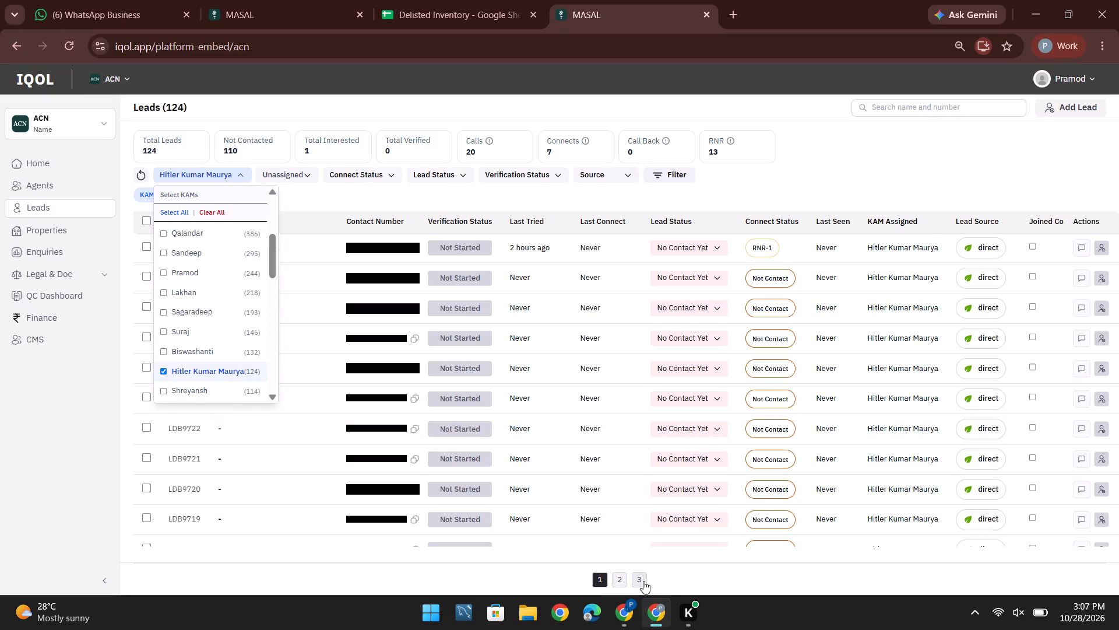
click(643, 581)
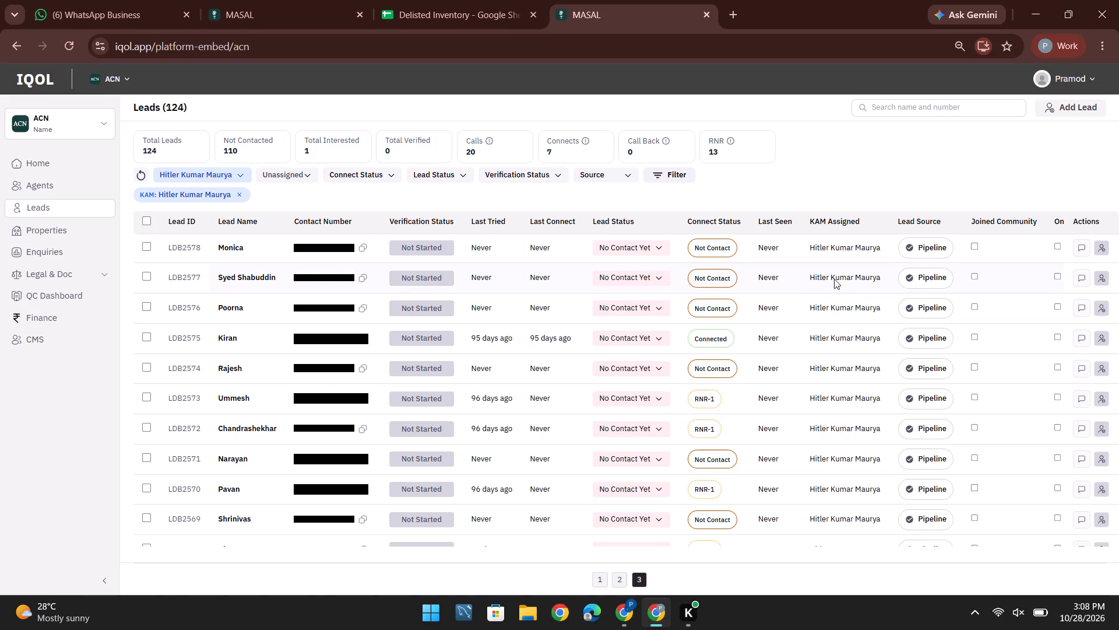
Review the connect history and older notes of the first lead on page 3, then close its details.
click(1083, 251)
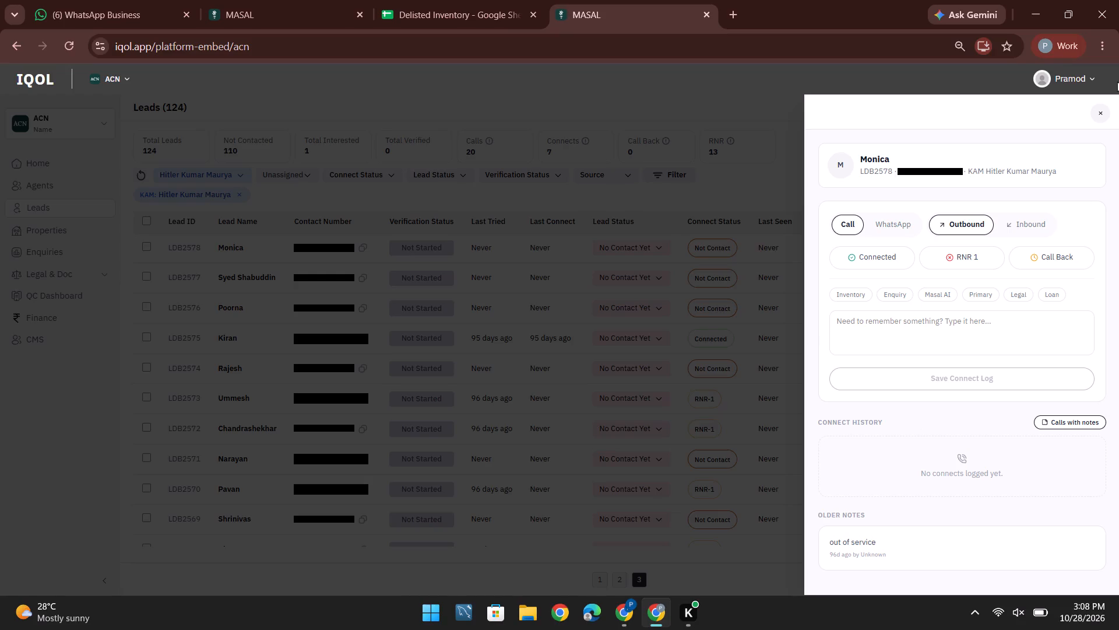
click(1106, 113)
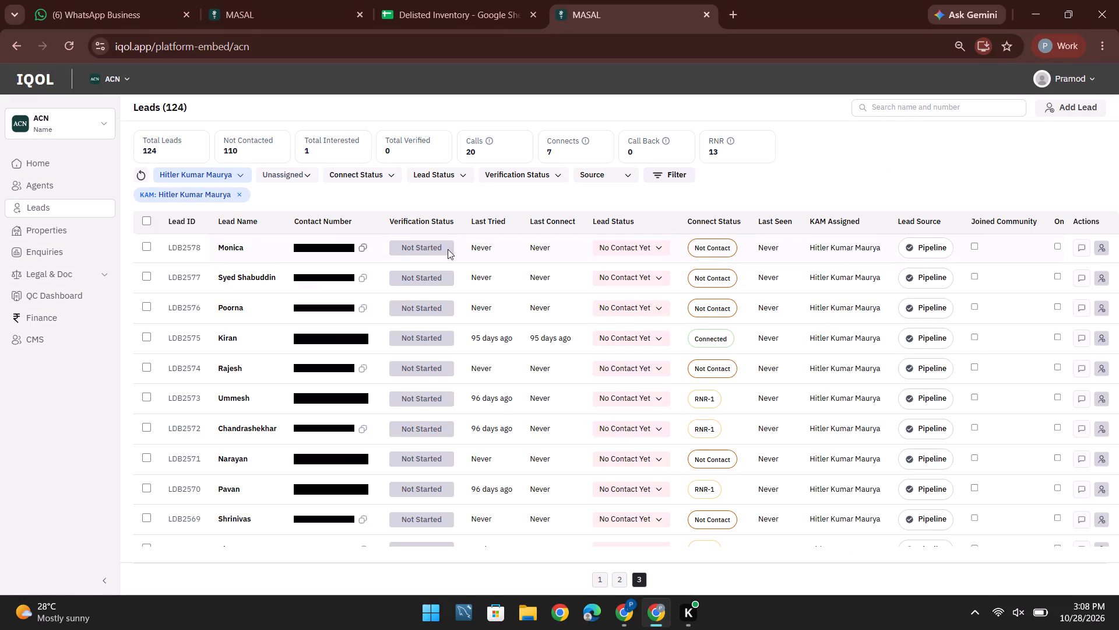
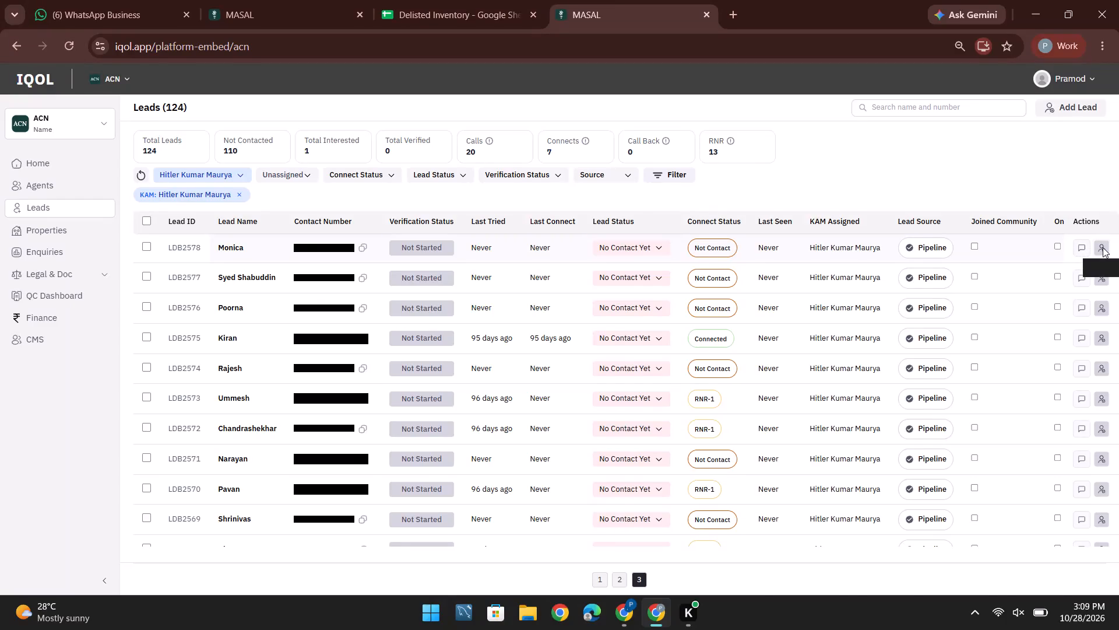
click(1082, 249)
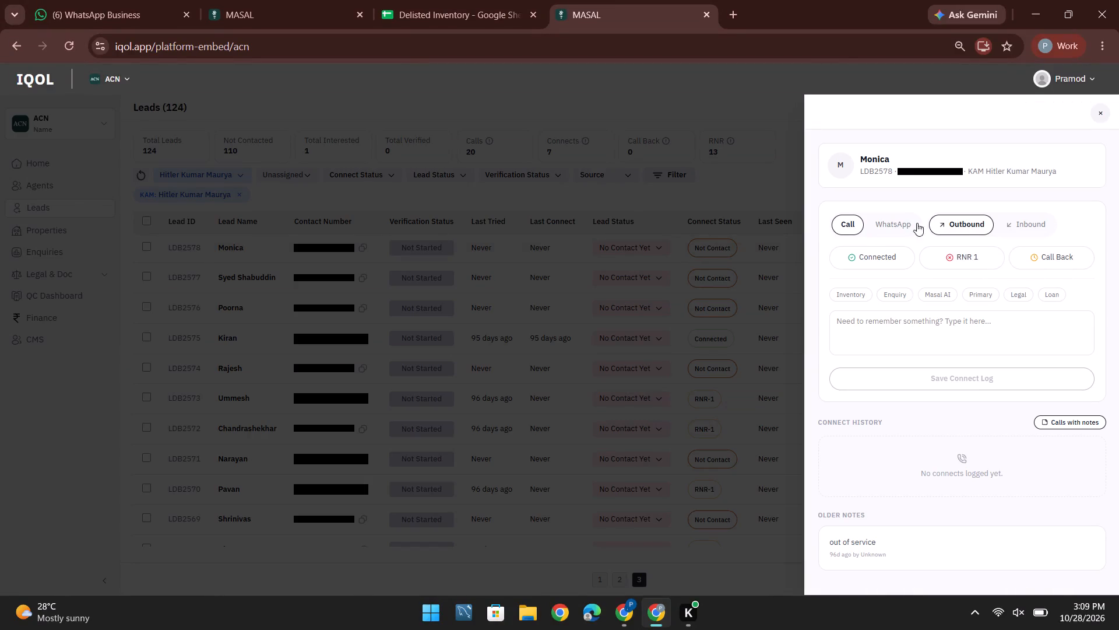
click(948, 263)
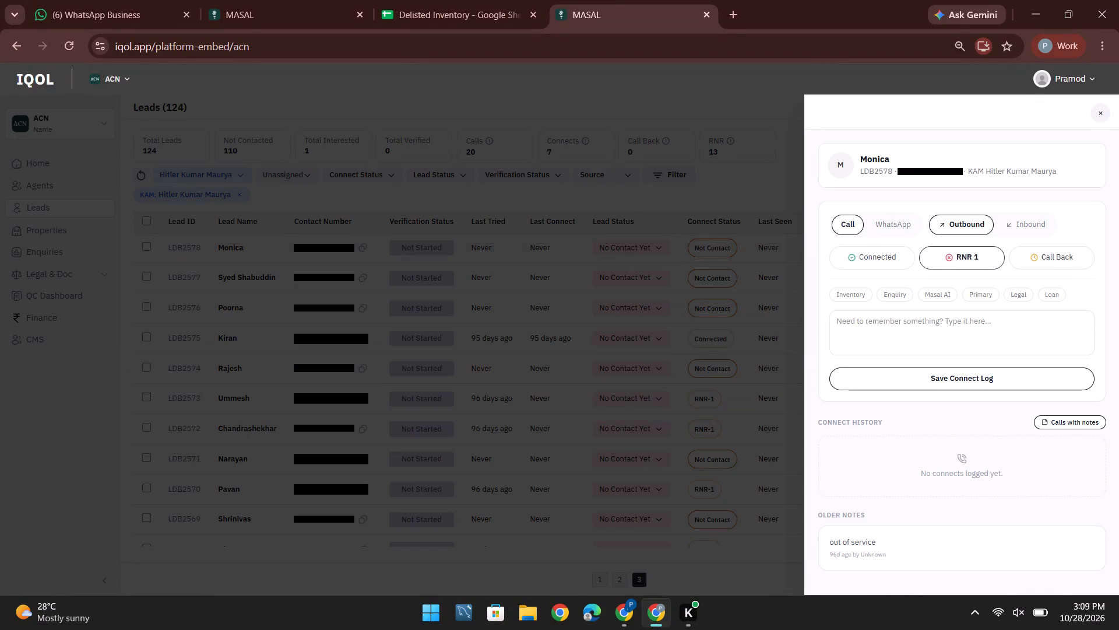
click(878, 330)
text(out)
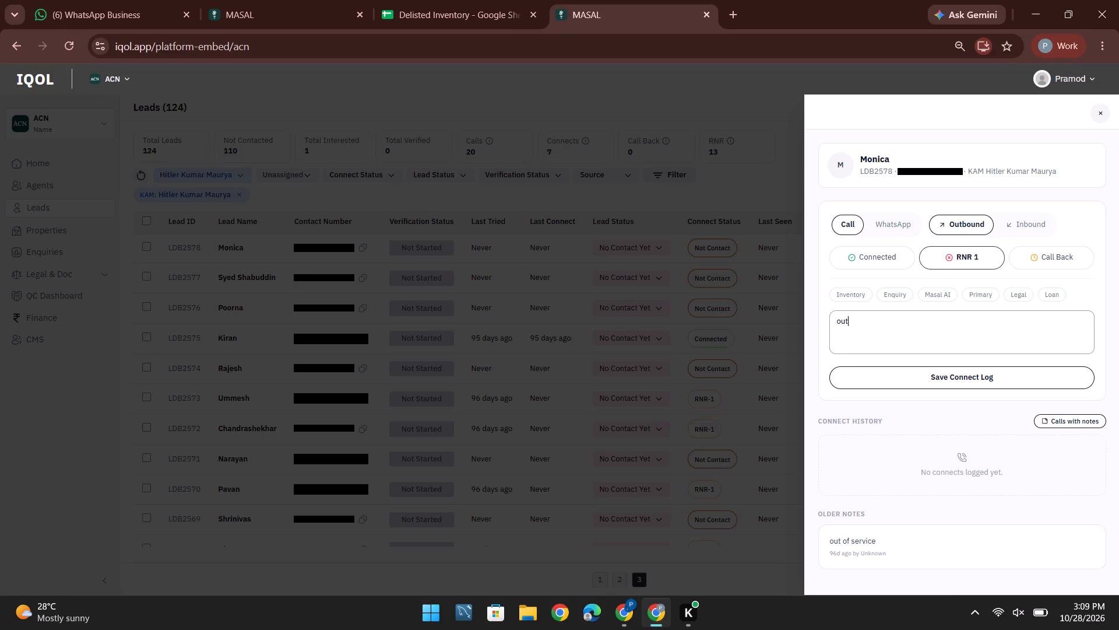
key(space)
text(of servie)
key(BackSpace)
key(BackSpace)
text(ice)
click(948, 373)
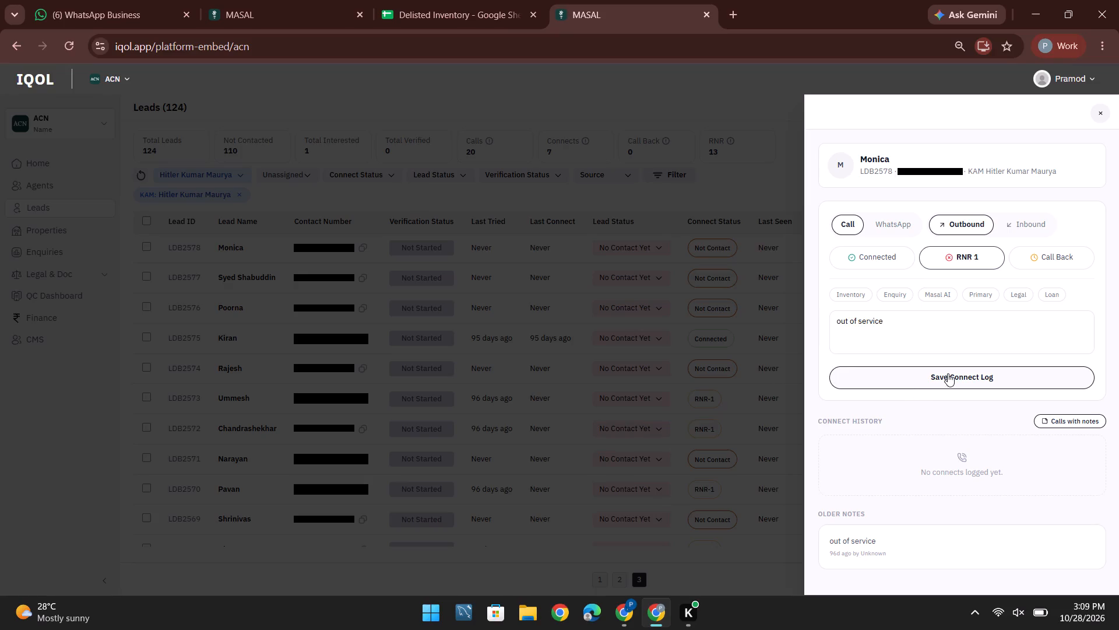
click(751, 586)
click(1104, 283)
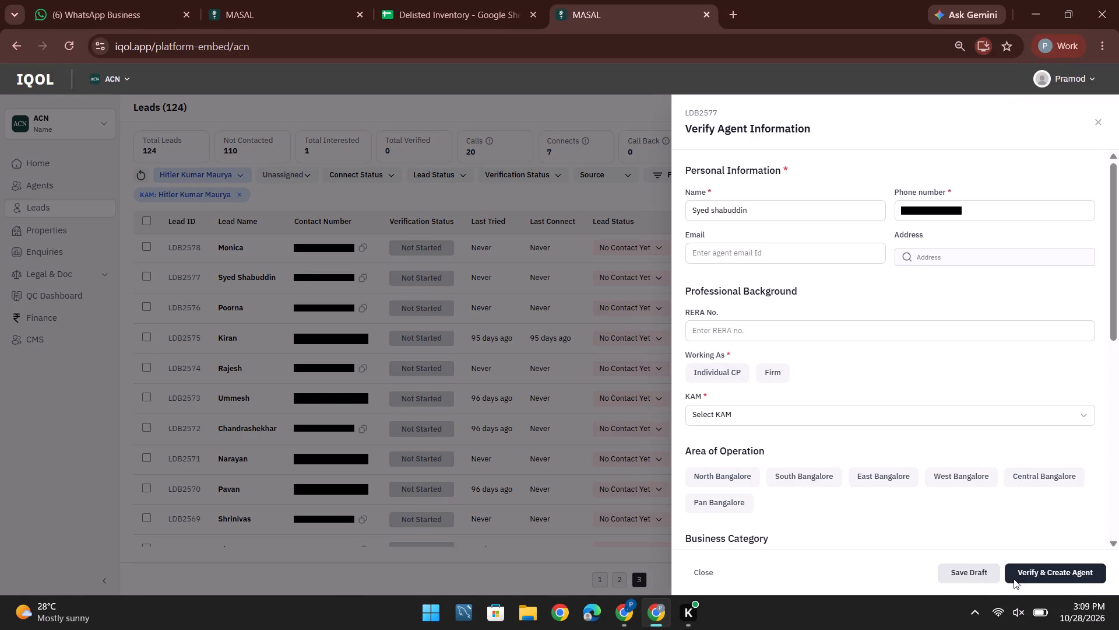
click(802, 414)
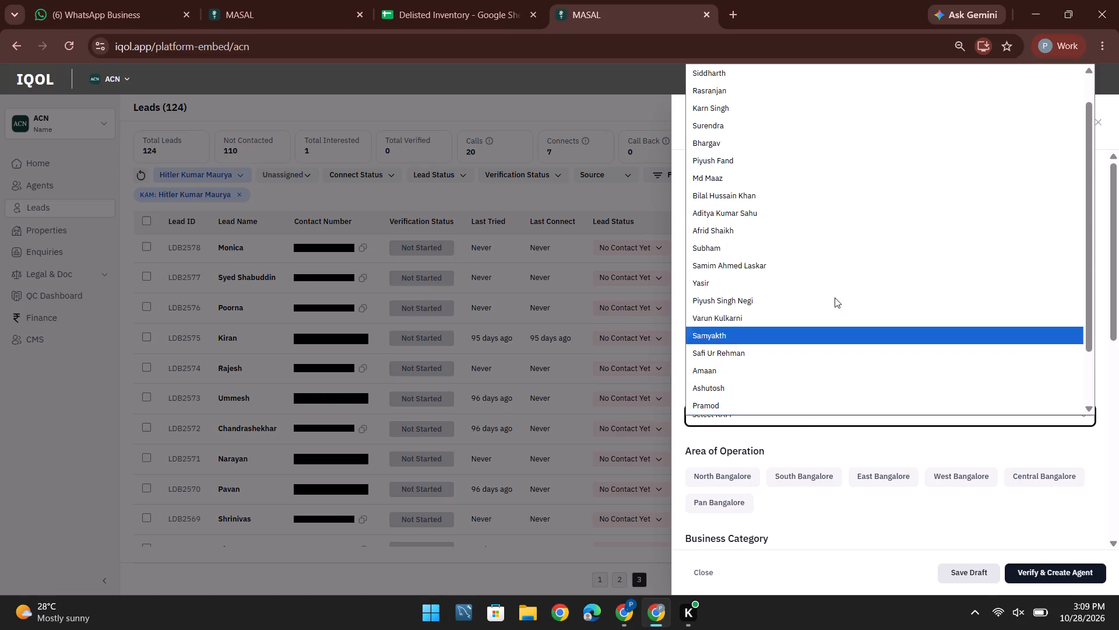
click(800, 442)
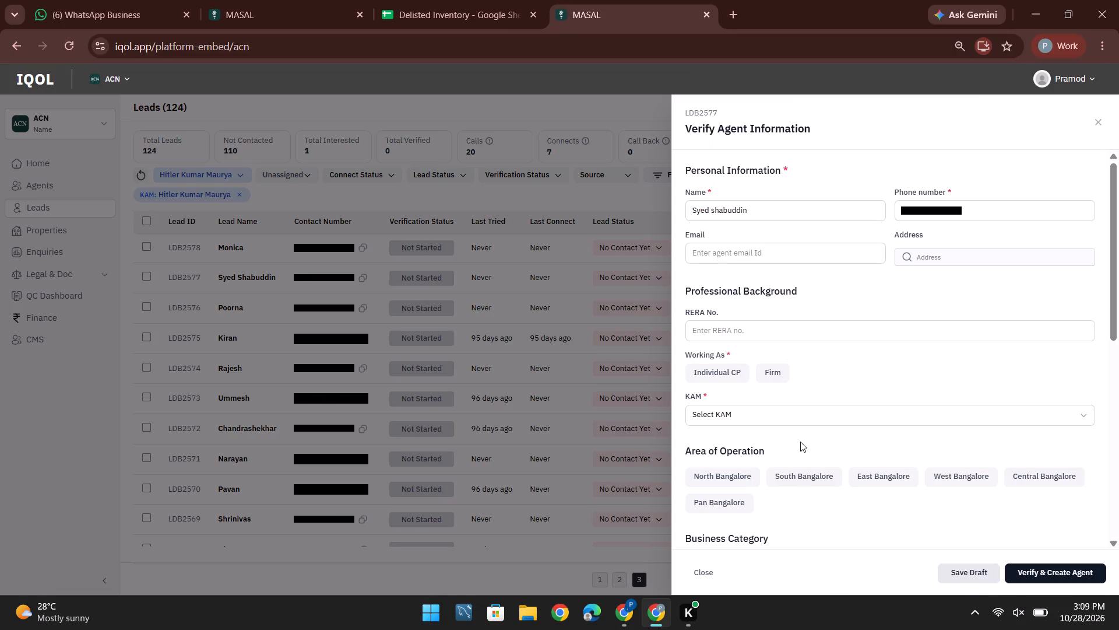
click(653, 556)
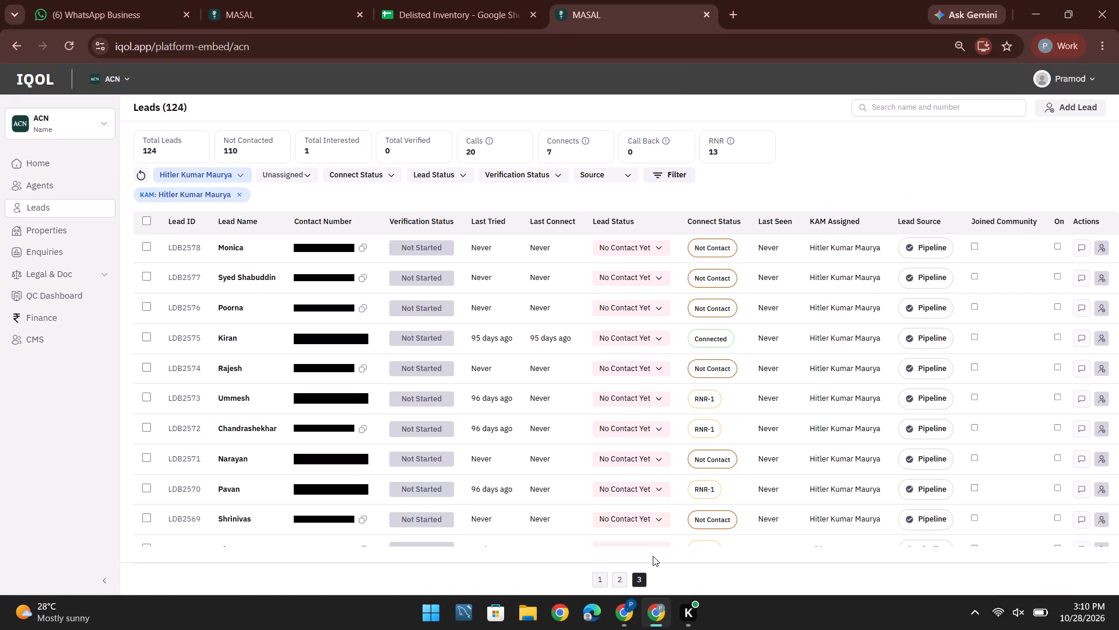
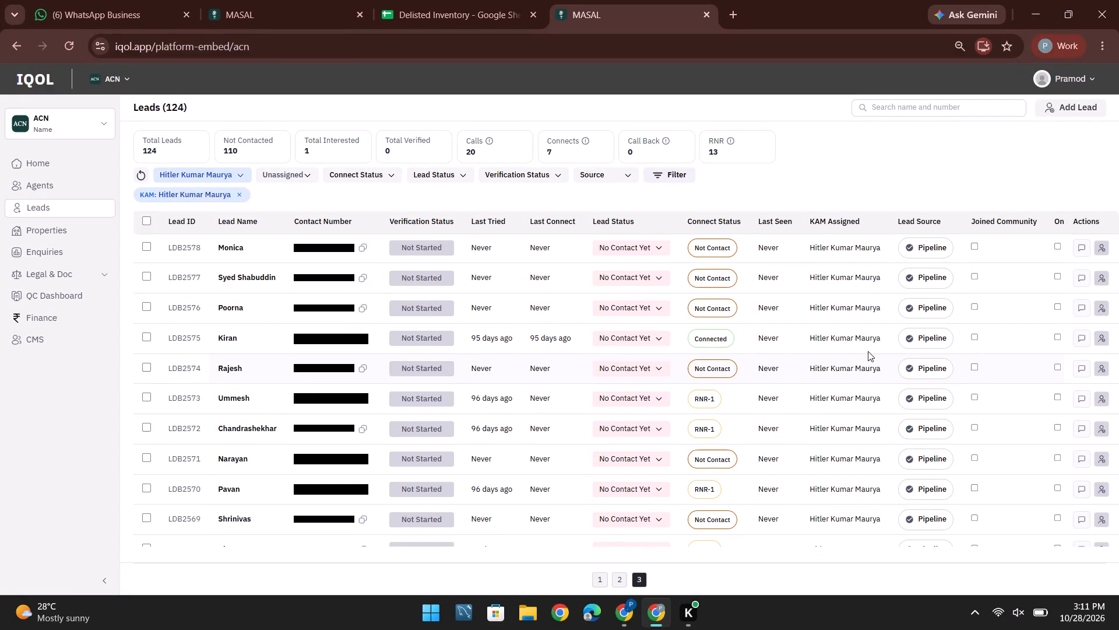
click(1101, 276)
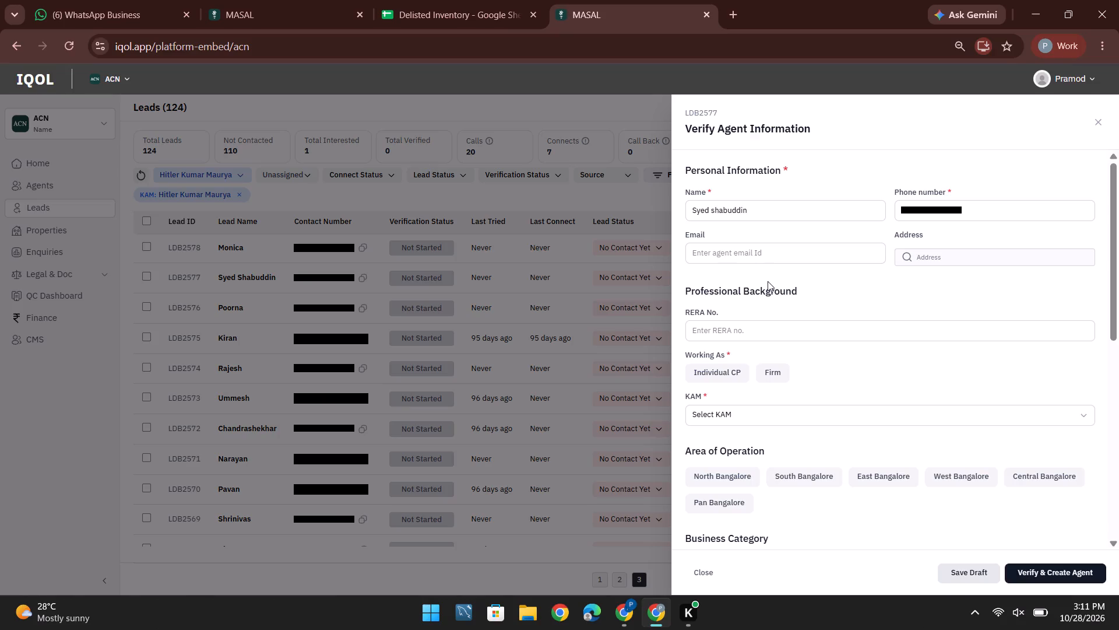
scroll(780, 617, down, 1)
scroll(705, 629, down, 1)
click(729, 368)
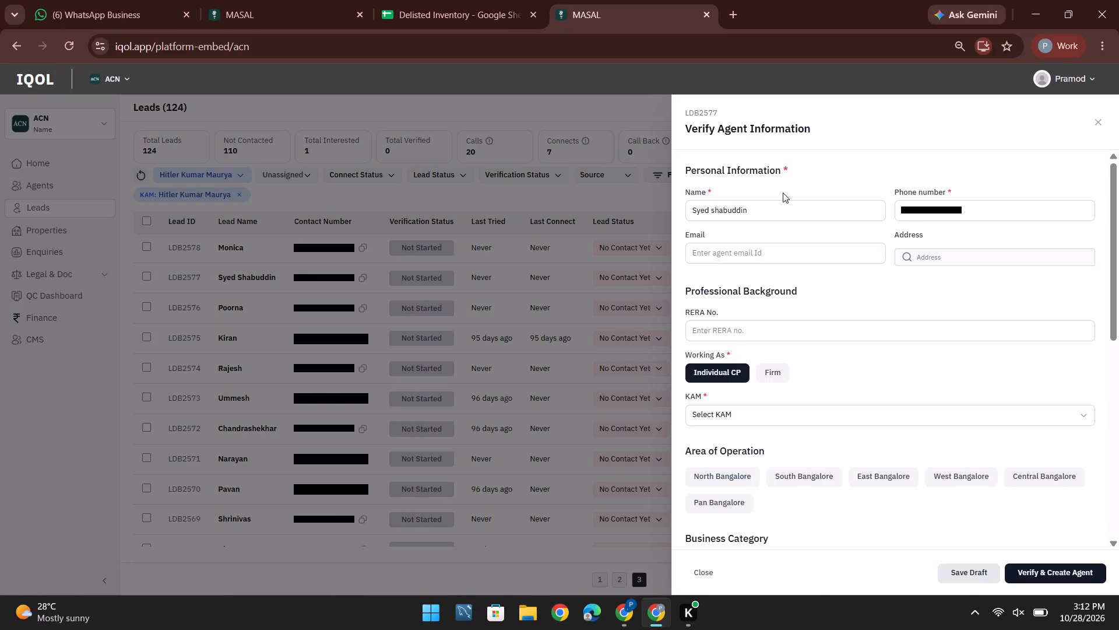
click(773, 211)
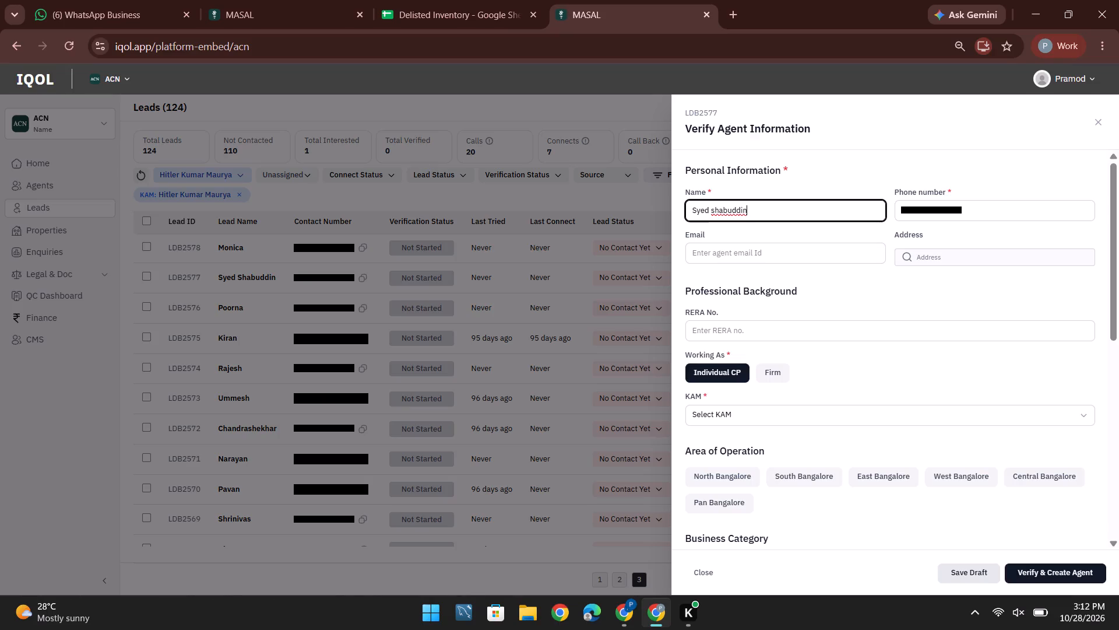
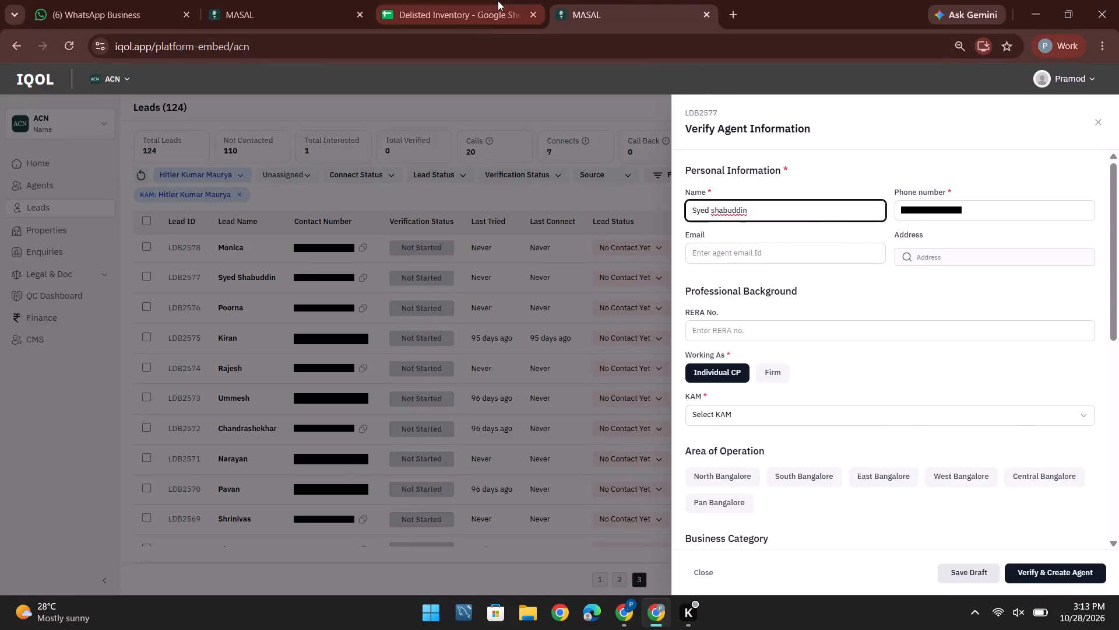
click(498, 1)
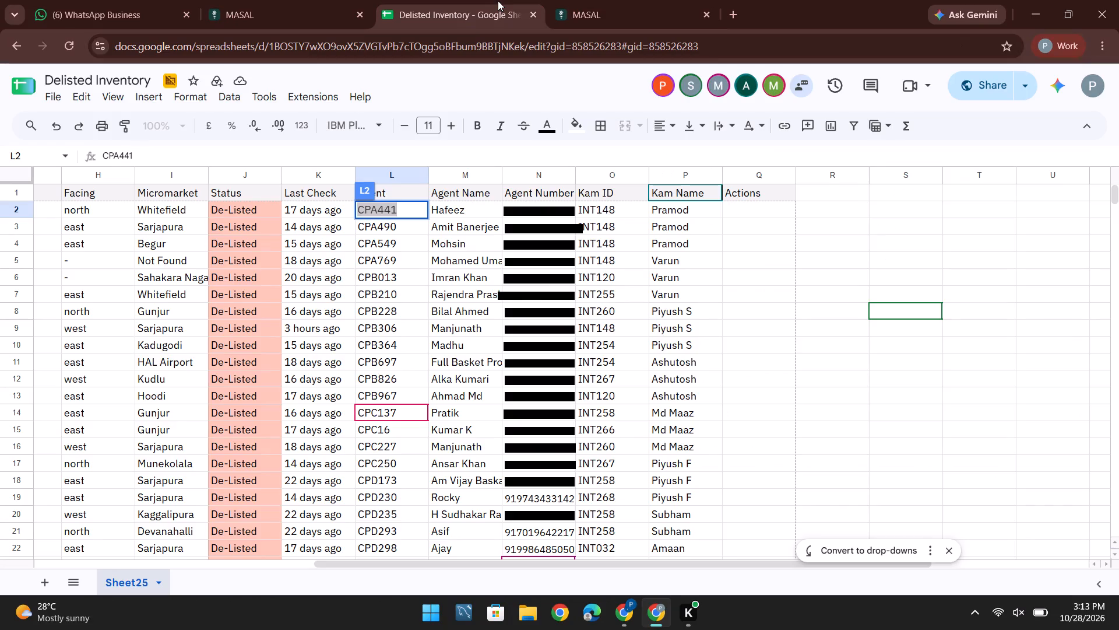
click(312, 13)
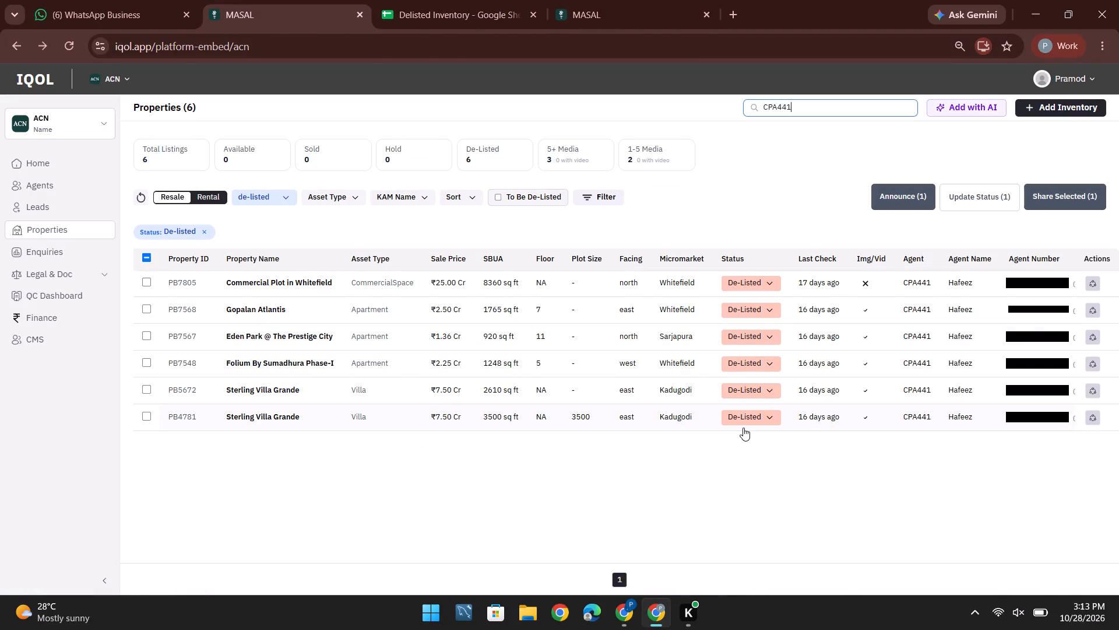
scroll(743, 428, left, 1)
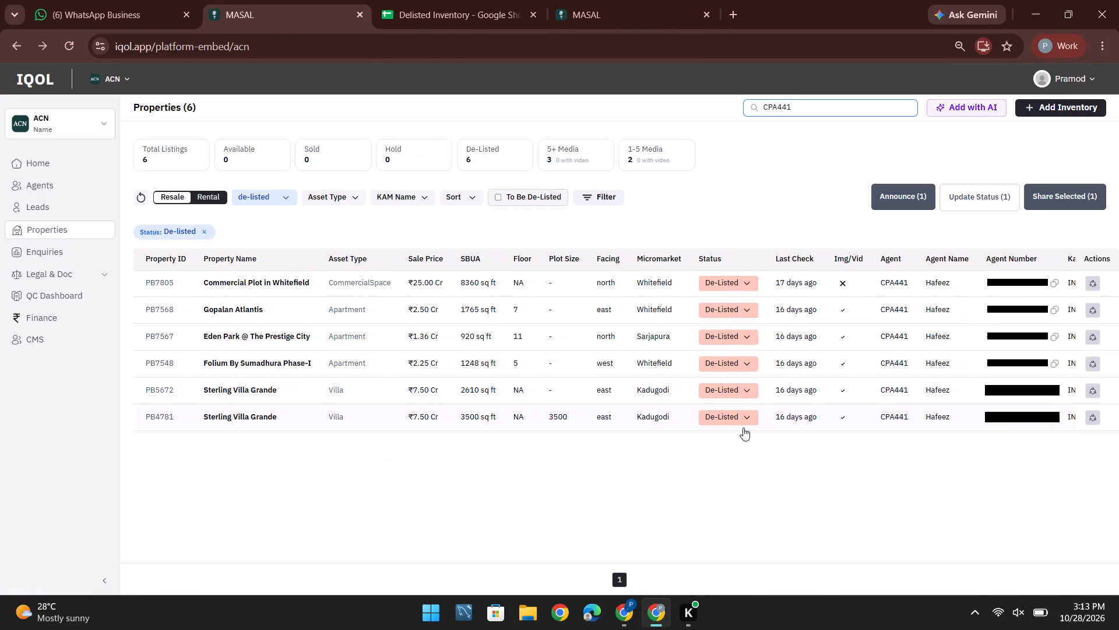
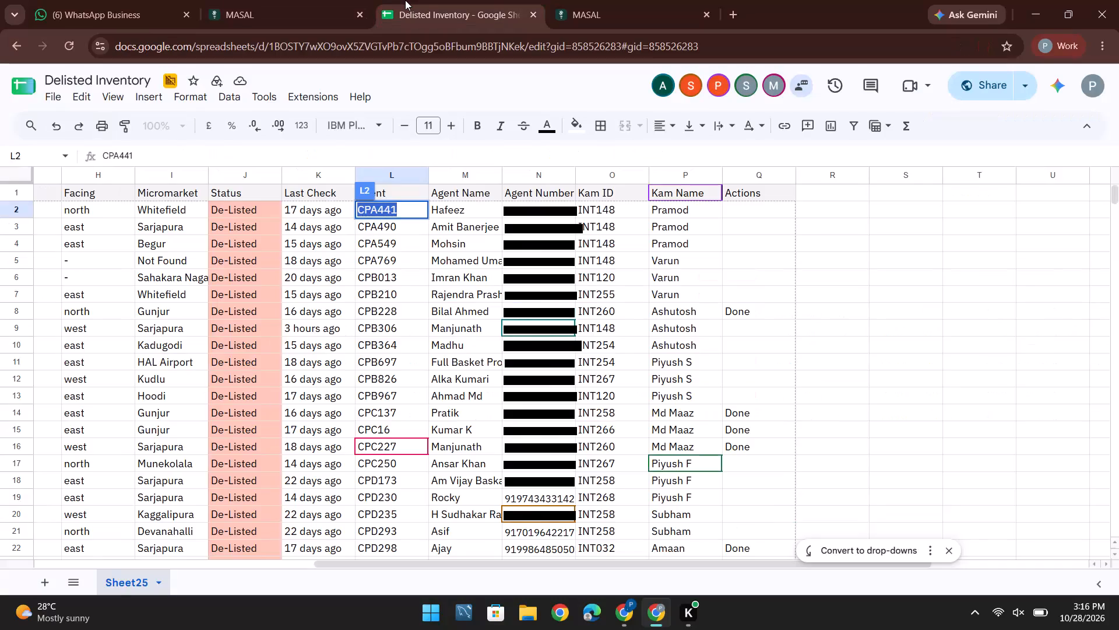
click(400, 223)
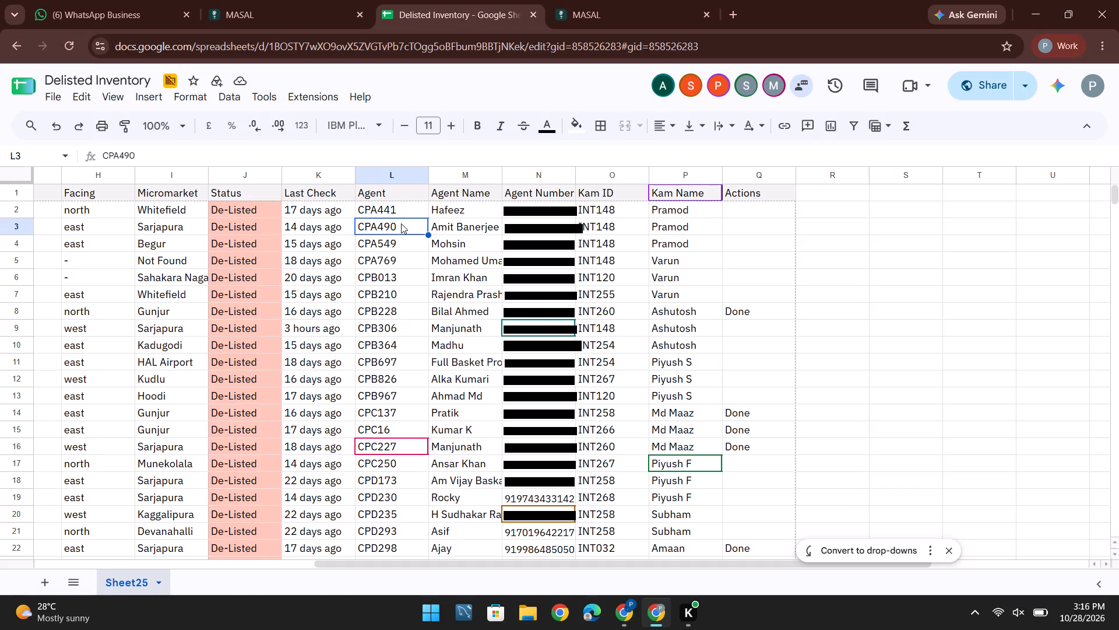
click(417, 222)
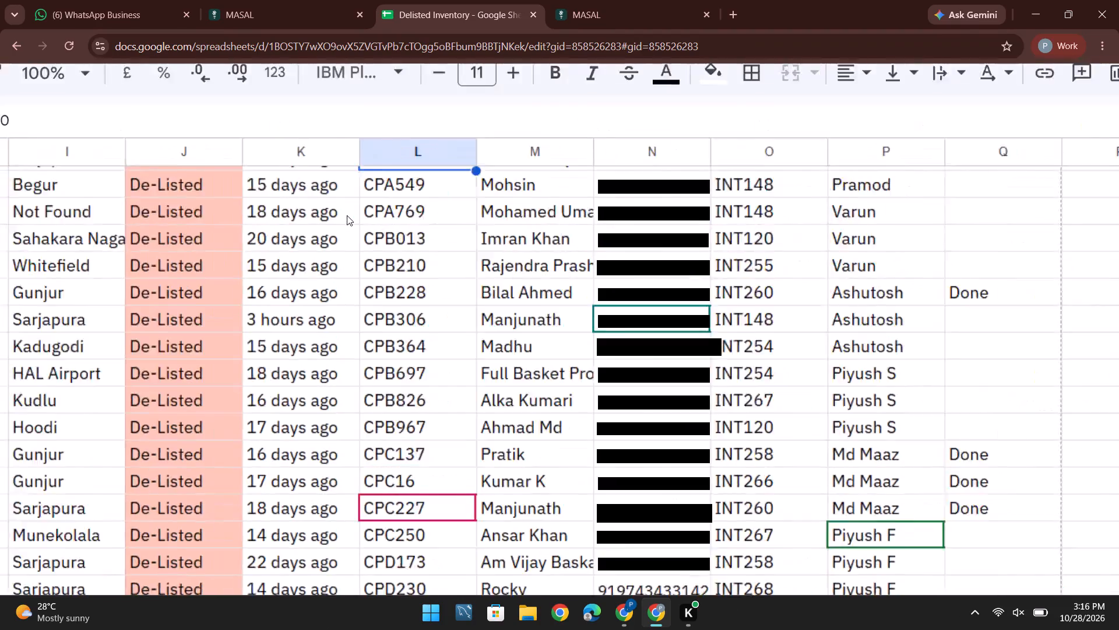
double_click(347, 215)
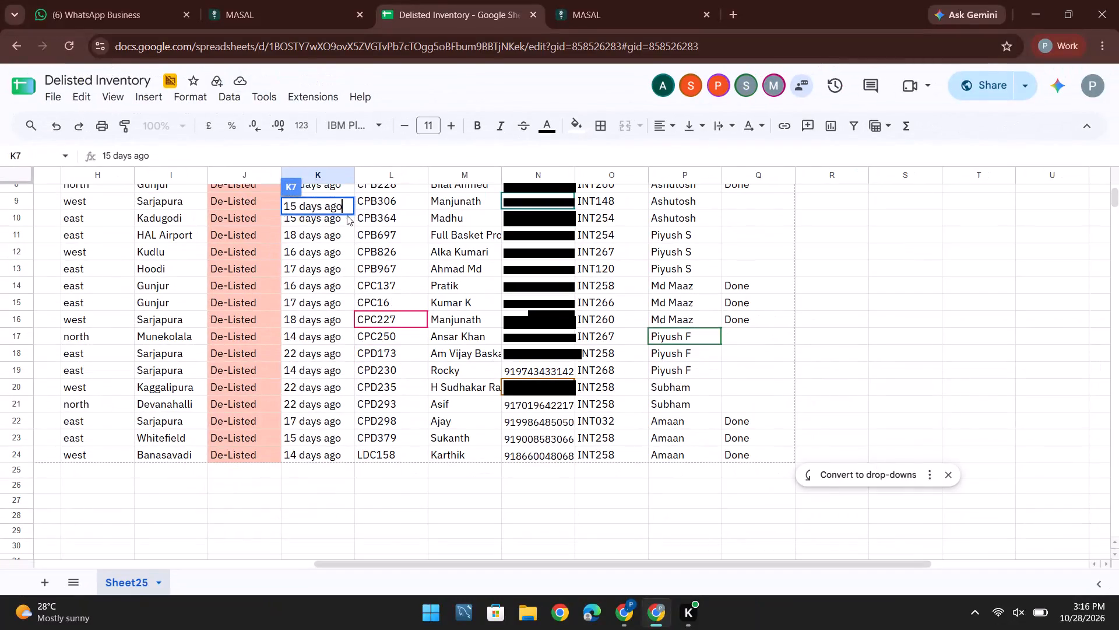
click(871, 281)
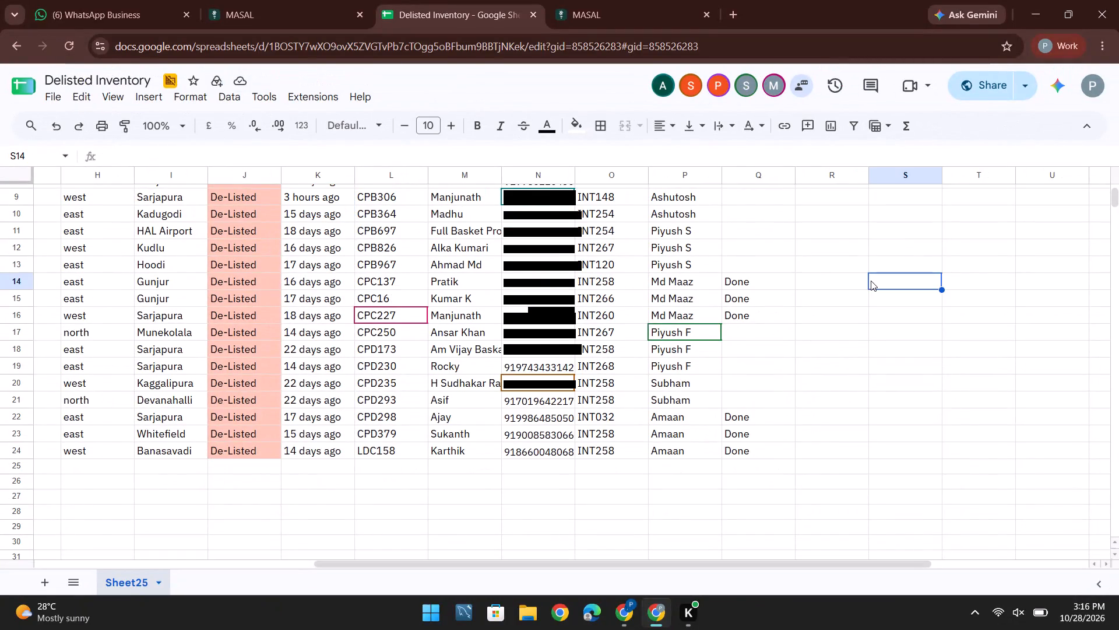
scroll(871, 281, up, 6)
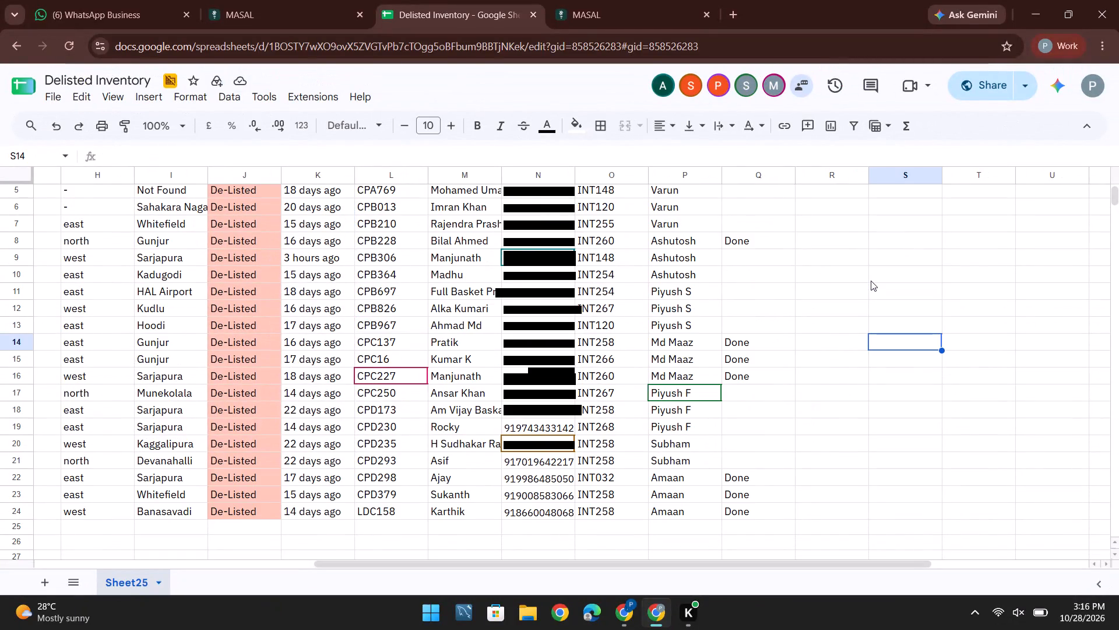
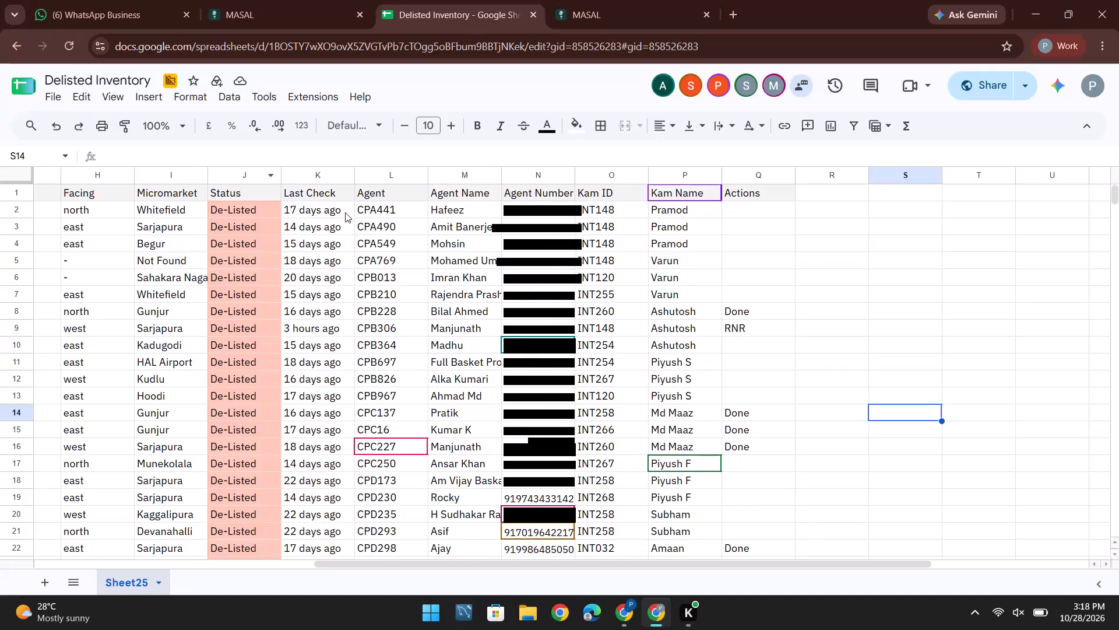
click(372, 222)
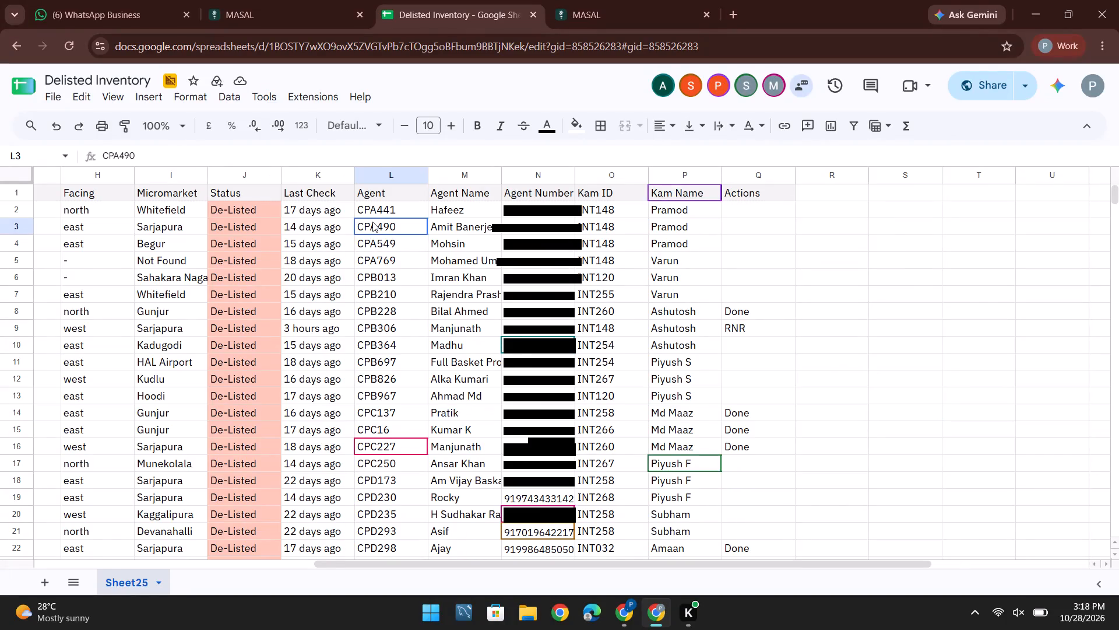
double_click(367, 226)
double_click(367, 226)
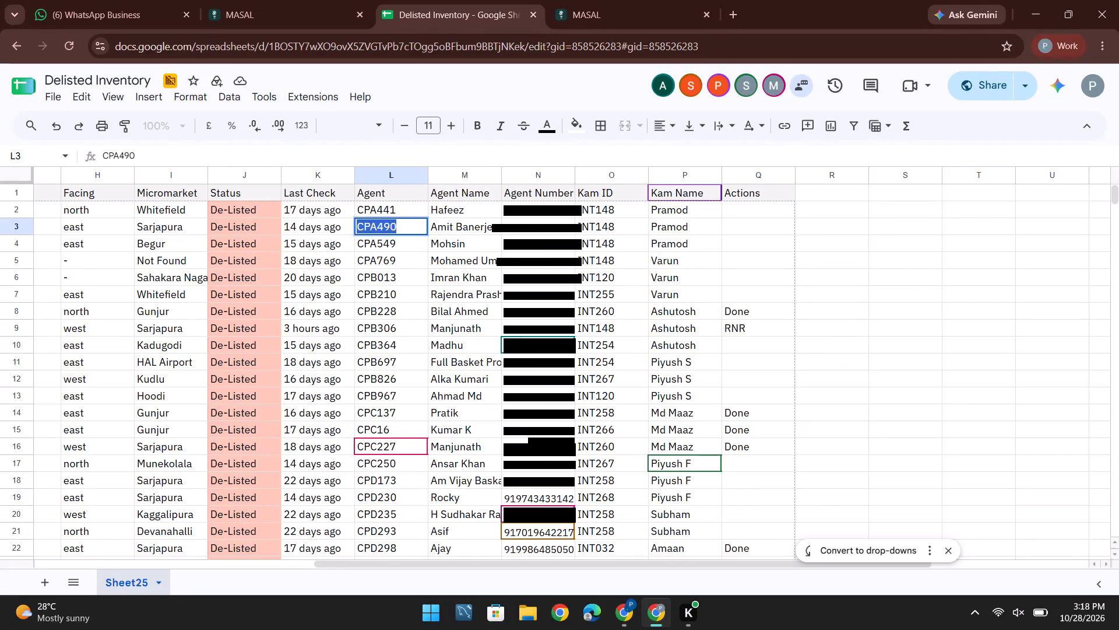
key(ctrl+c)
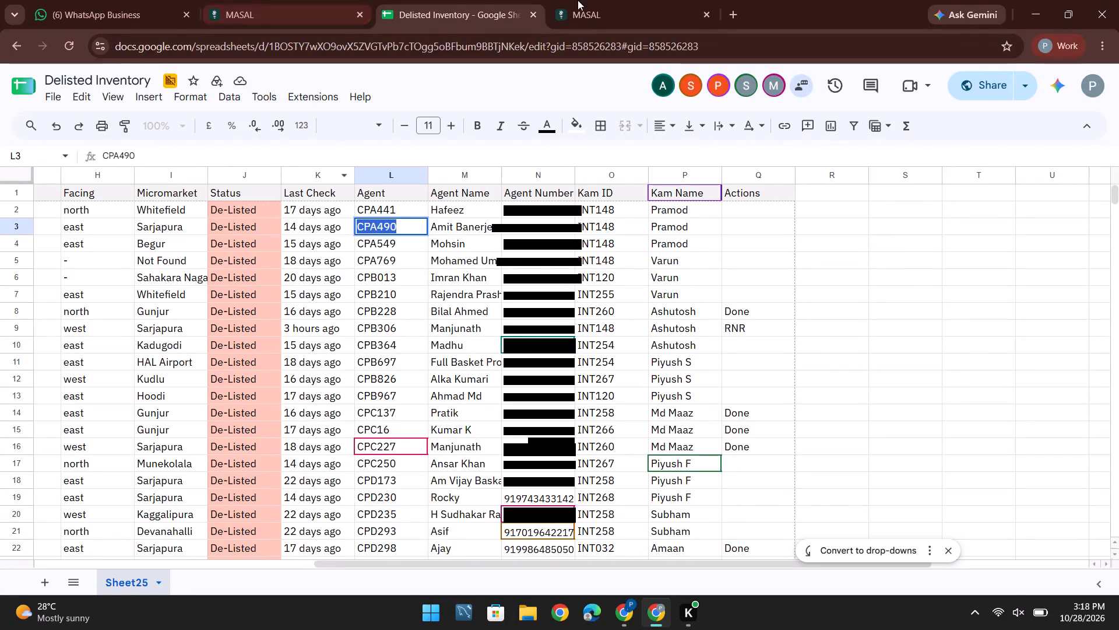
click(306, 13)
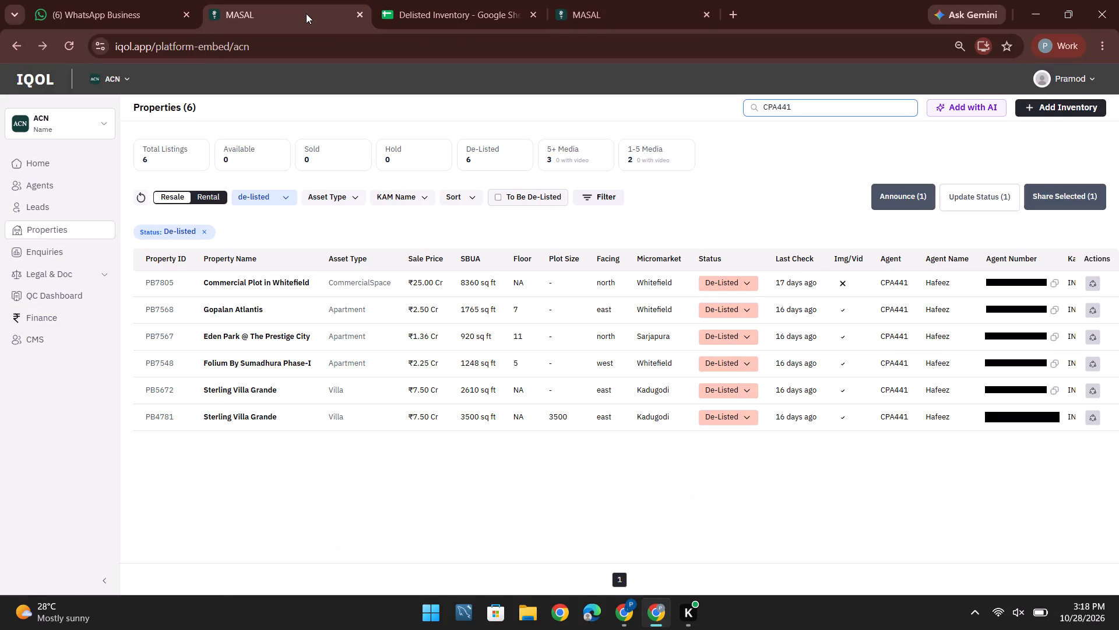
click(805, 110)
key(BackSpace)
key(BackSpace)
key(BackSpace)
key(BackSpace)
key(BackSpace)
key(BackSpace)
key(BackSpace)
key(BackSpace)
key(BackSpace)
key(BackSpace)
key(BackSpace)
key(ctrl+v)
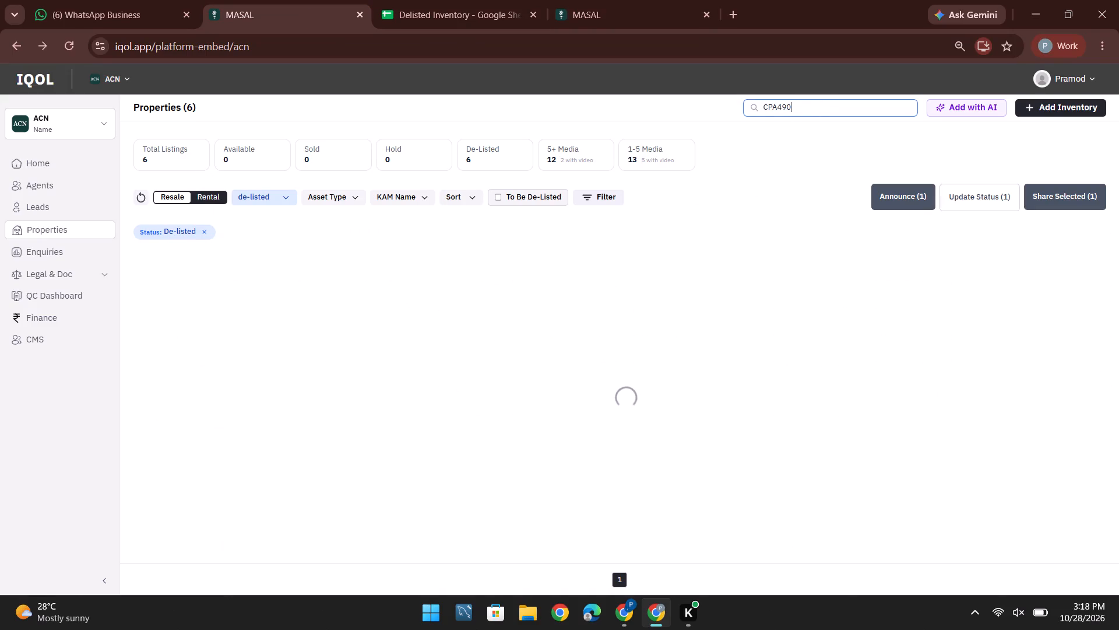
key(Return)
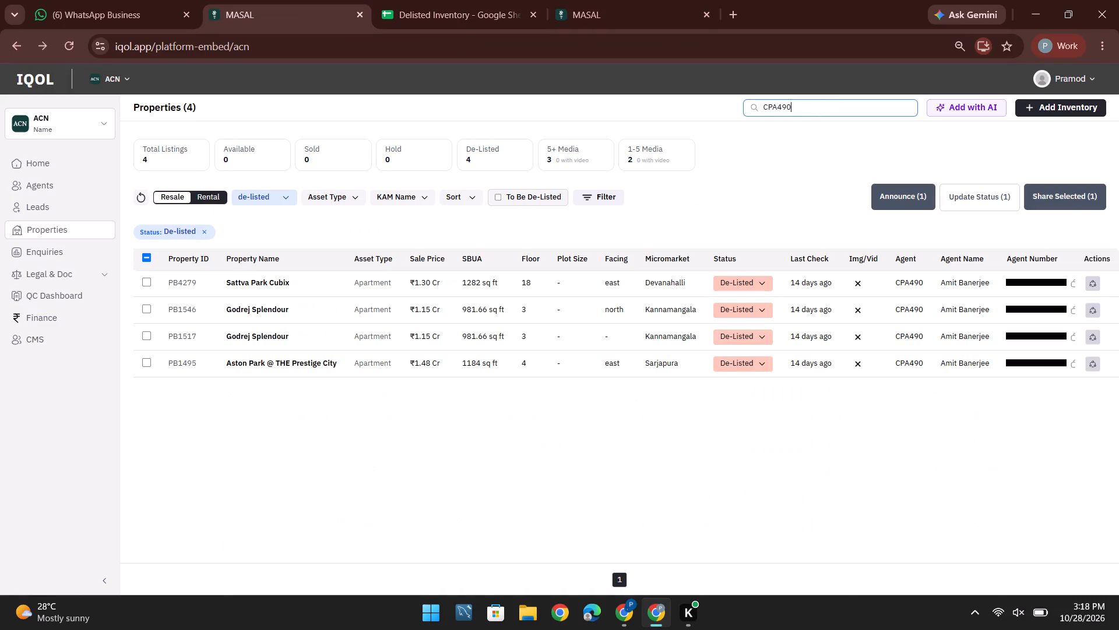
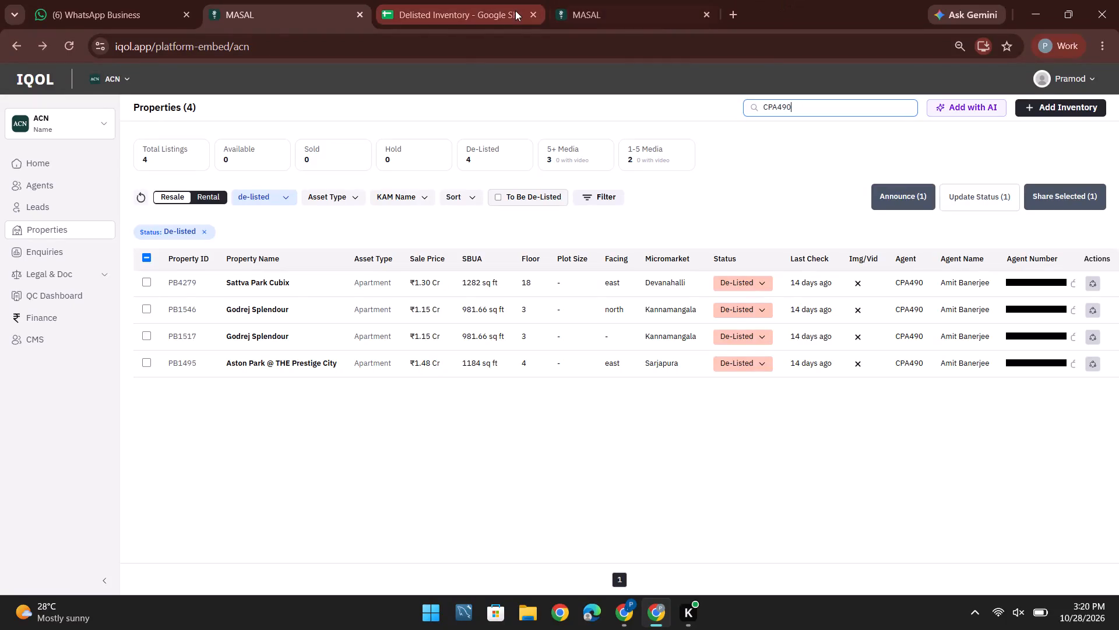
click(515, 10)
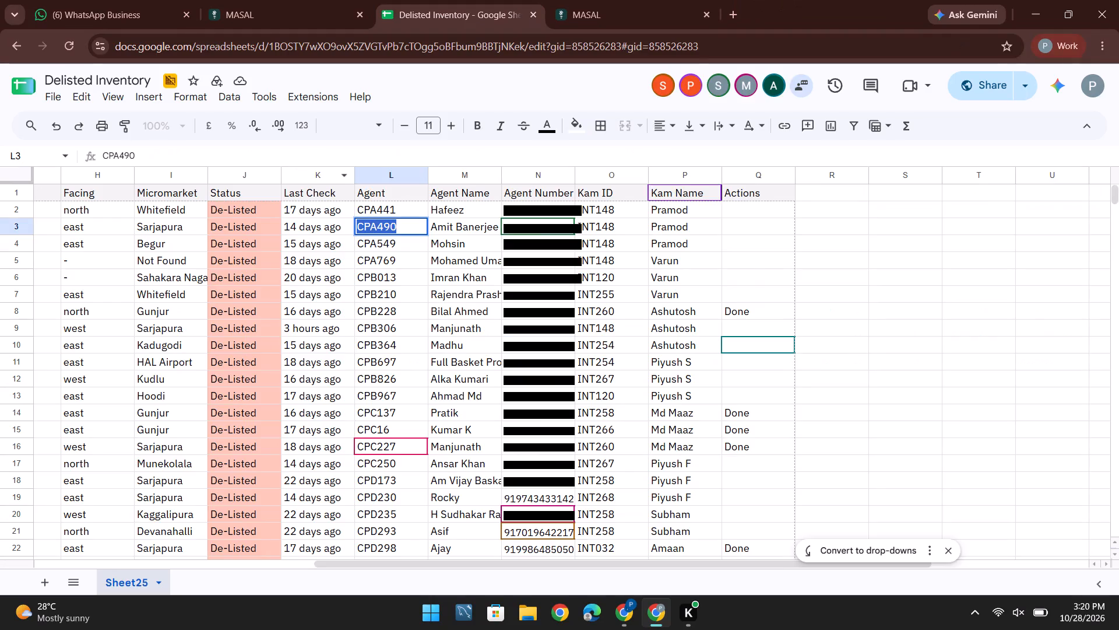
click(748, 216)
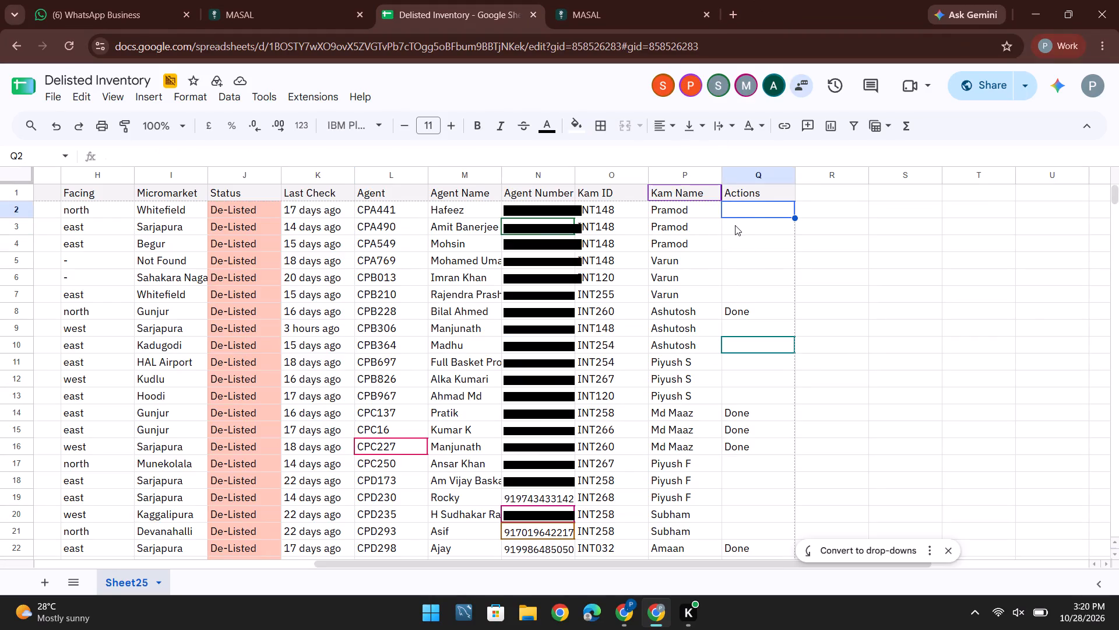
click(735, 225)
text(call radhik)
key(a)
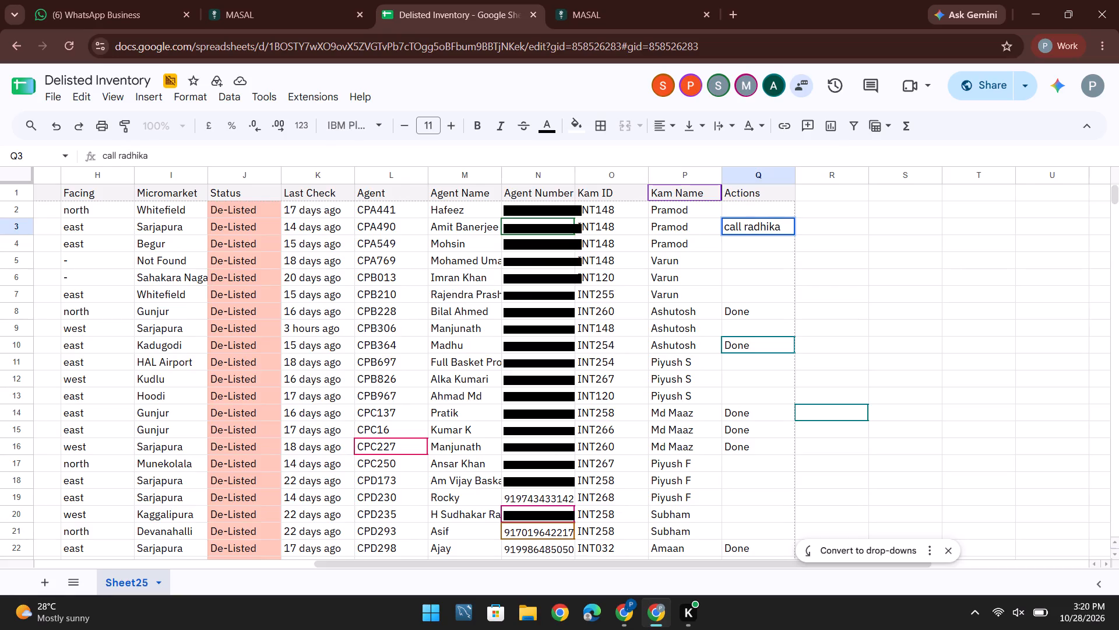
click(324, 26)
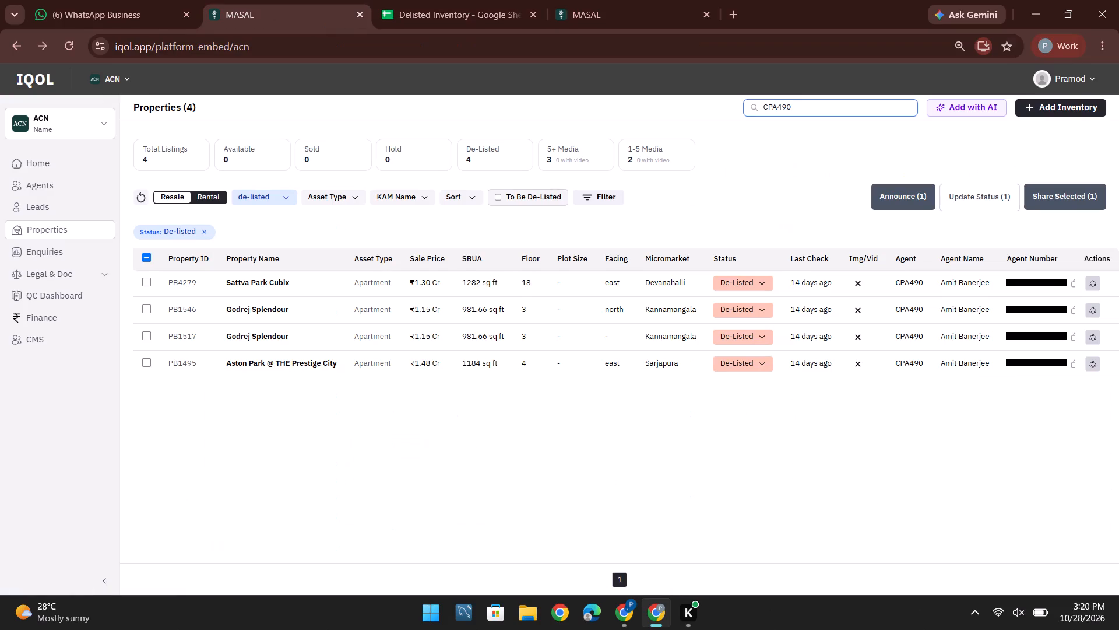
key(BackSpace)
key(BackSpace)
key(BackSpace)
text(549)
key(Return)
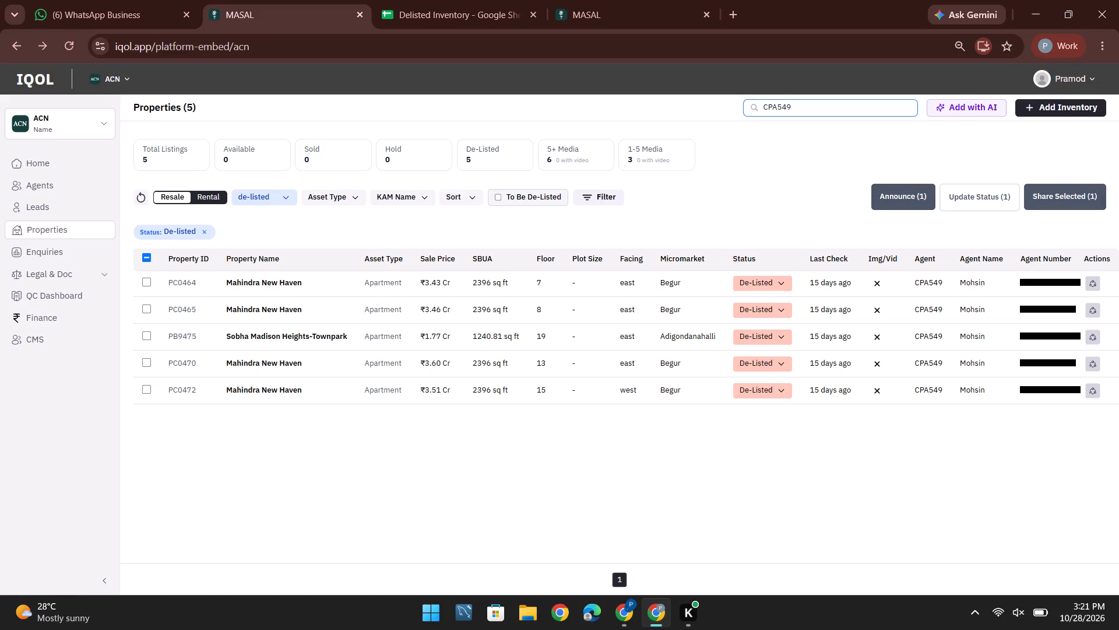
scroll(855, 108, left, 1)
scroll(969, 310, left, 1)
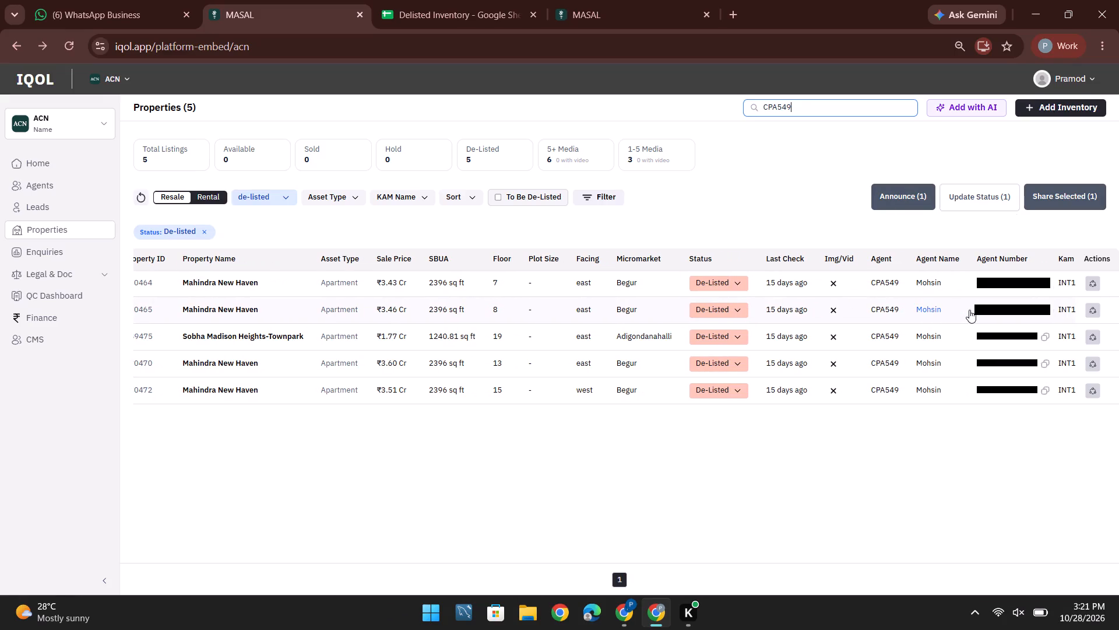
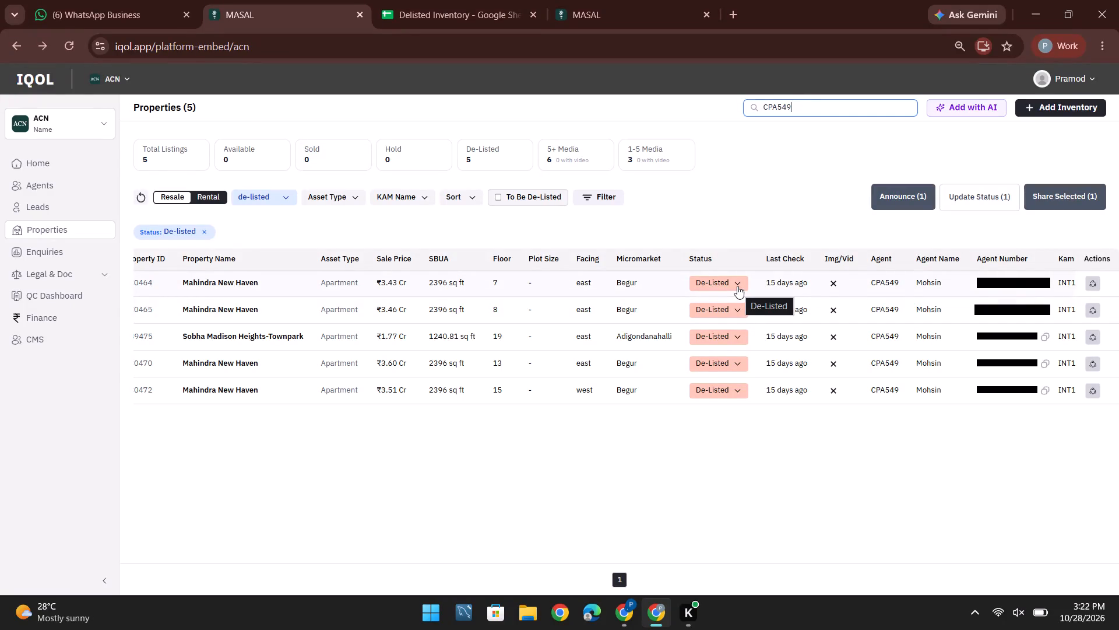
click(737, 286)
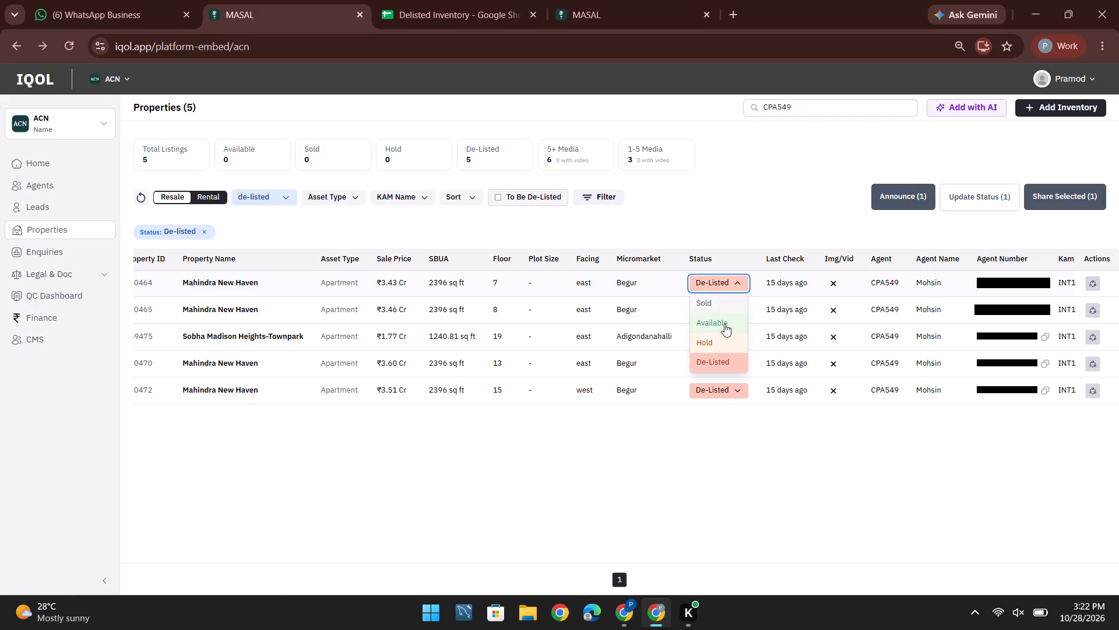
click(724, 324)
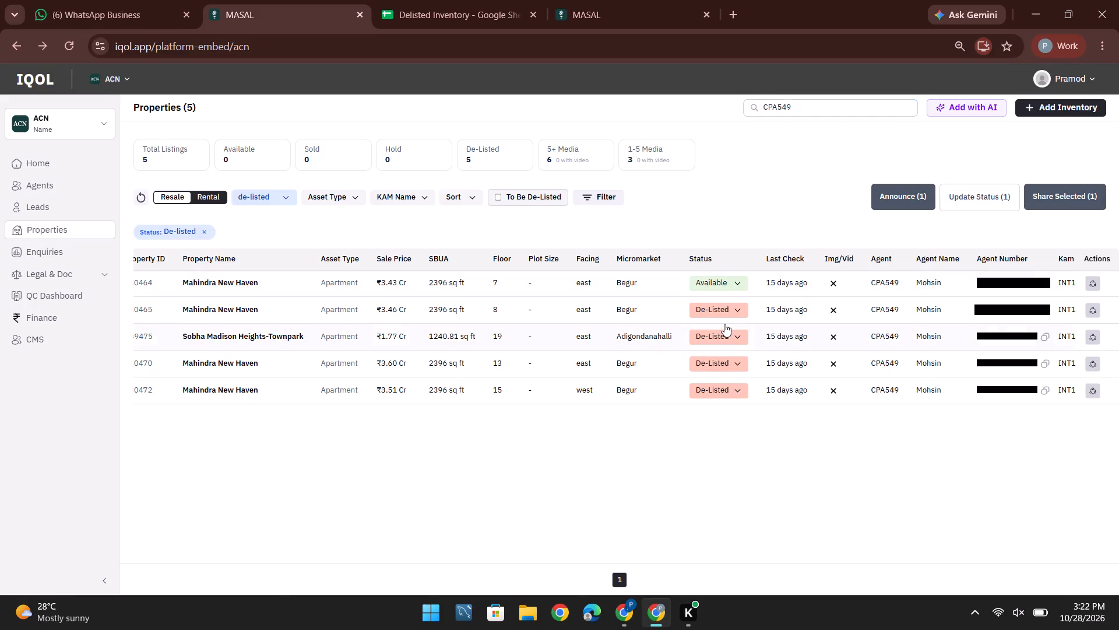
click(730, 312)
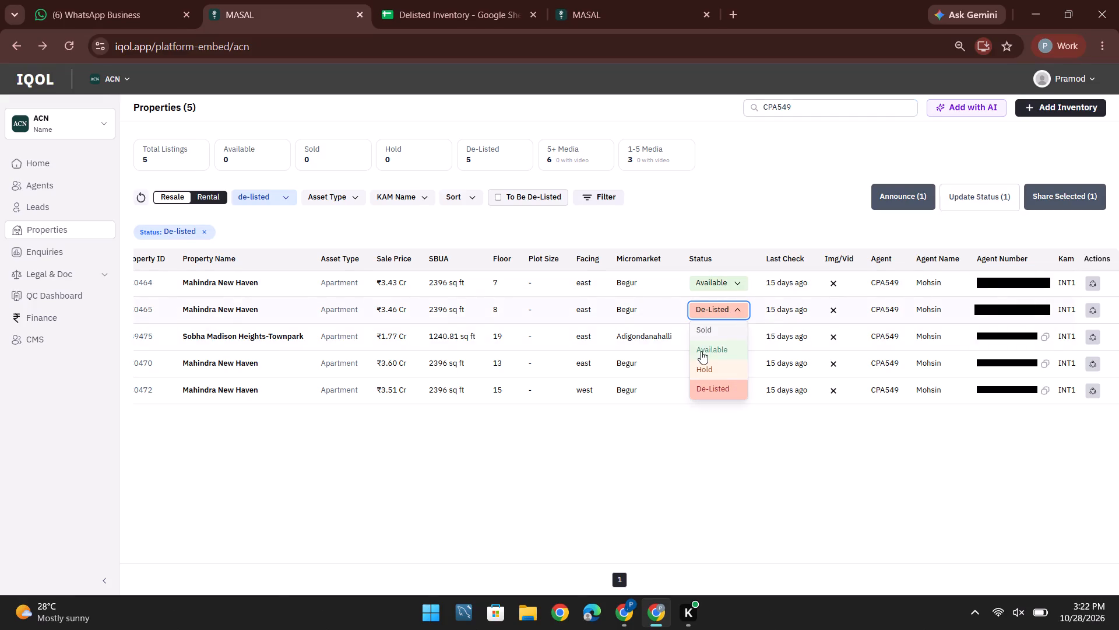
click(701, 351)
click(720, 335)
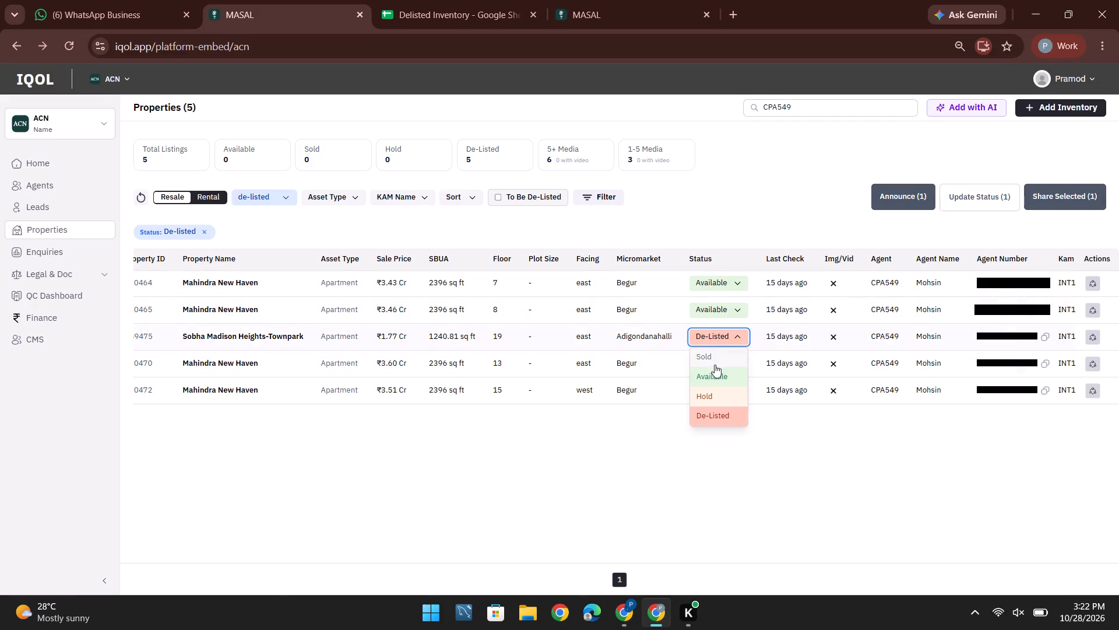
click(707, 380)
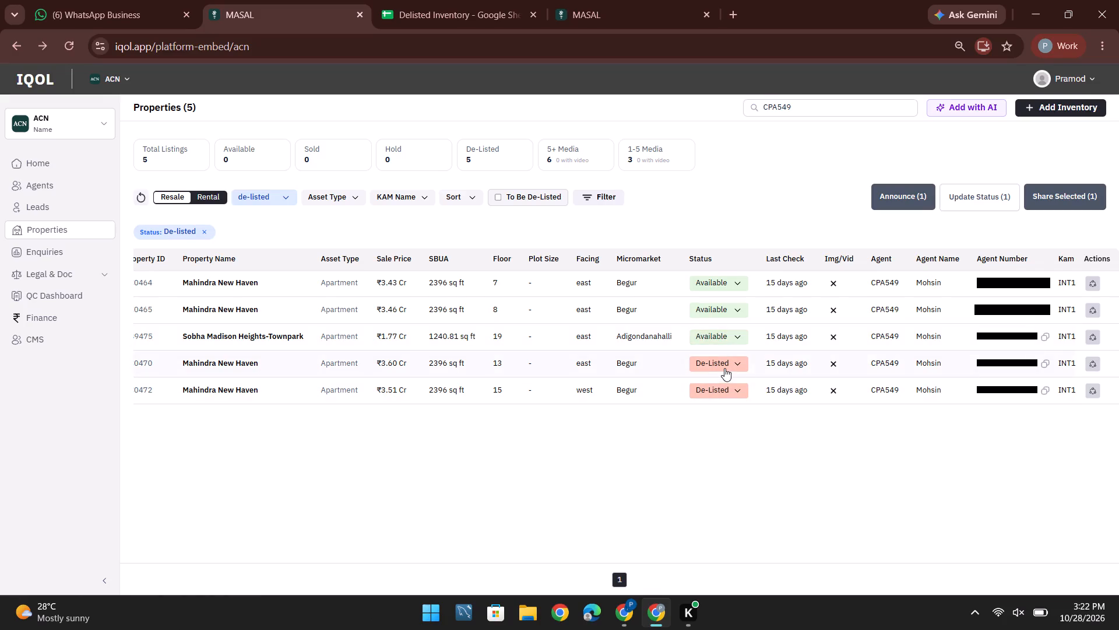
click(724, 368)
click(704, 409)
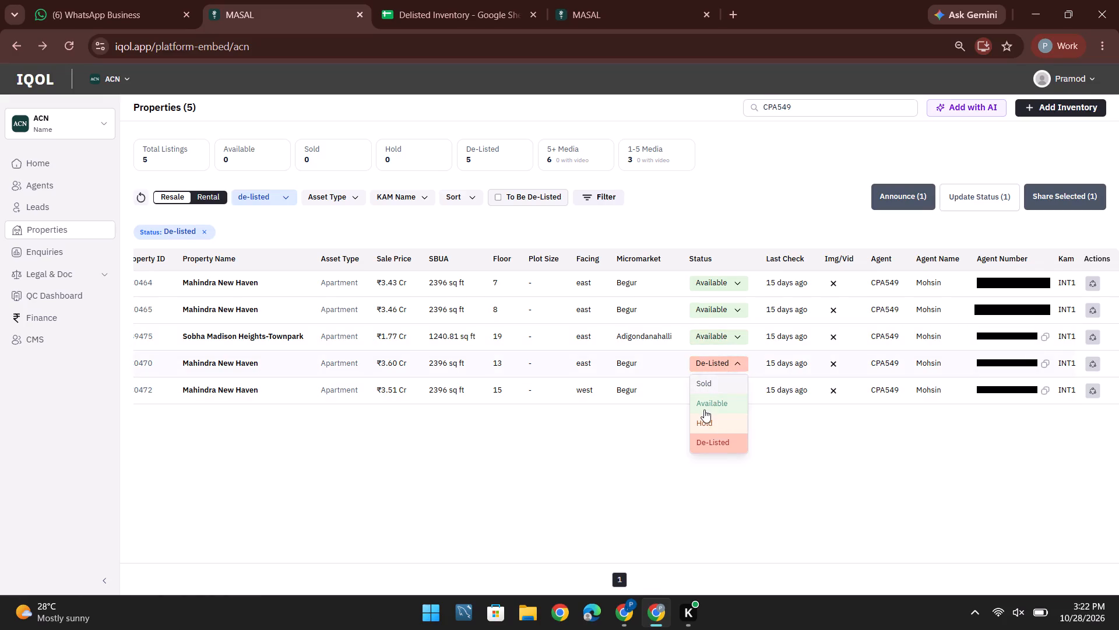
click(722, 387)
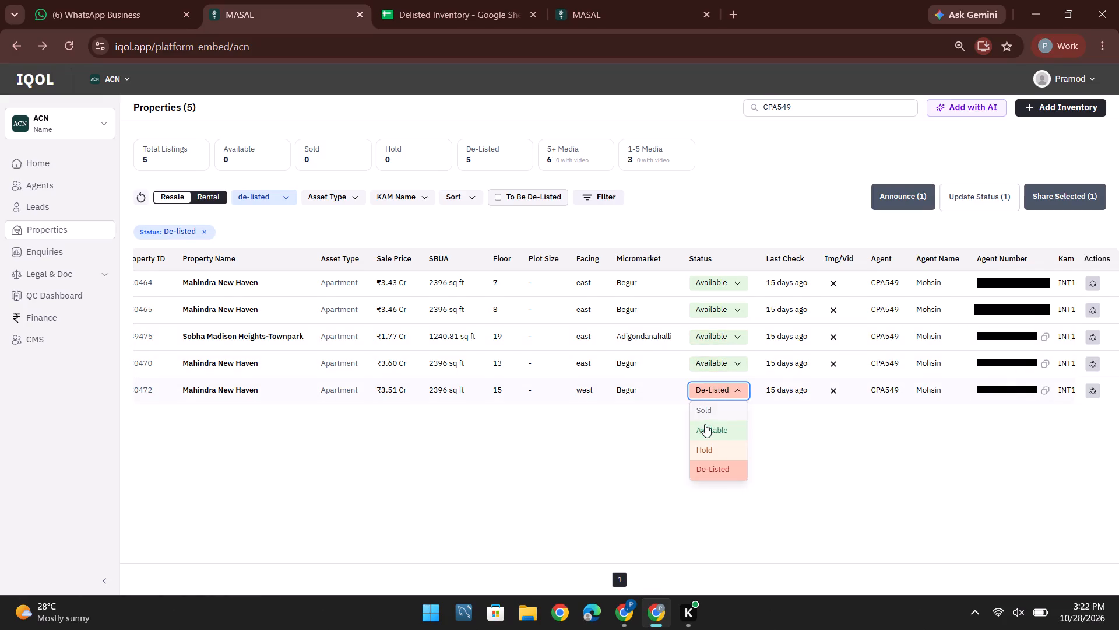
click(705, 427)
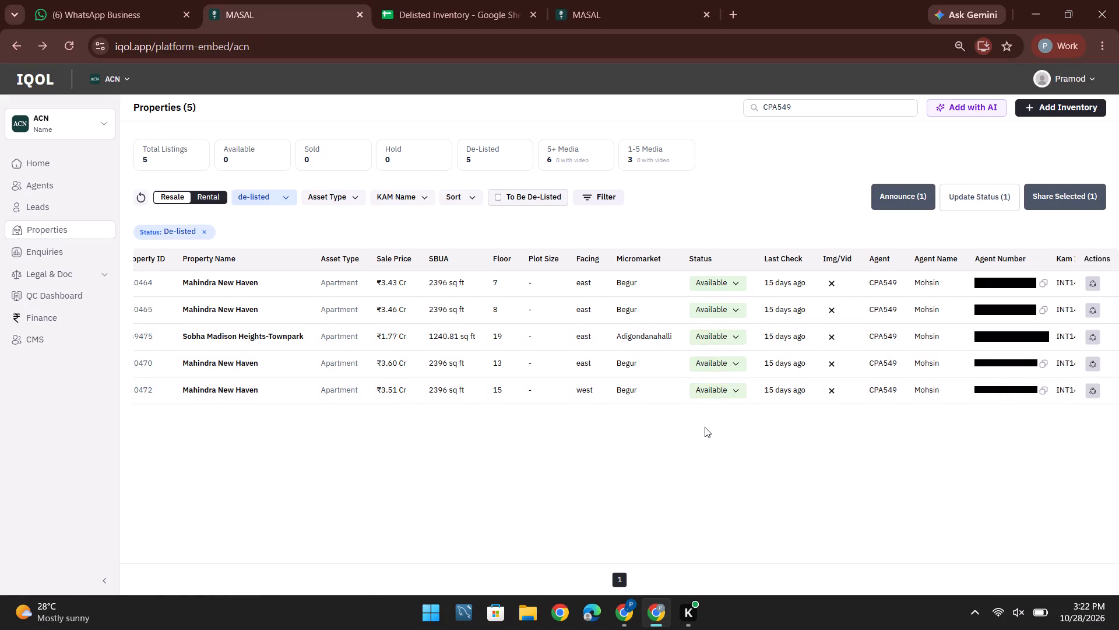
click(617, 27)
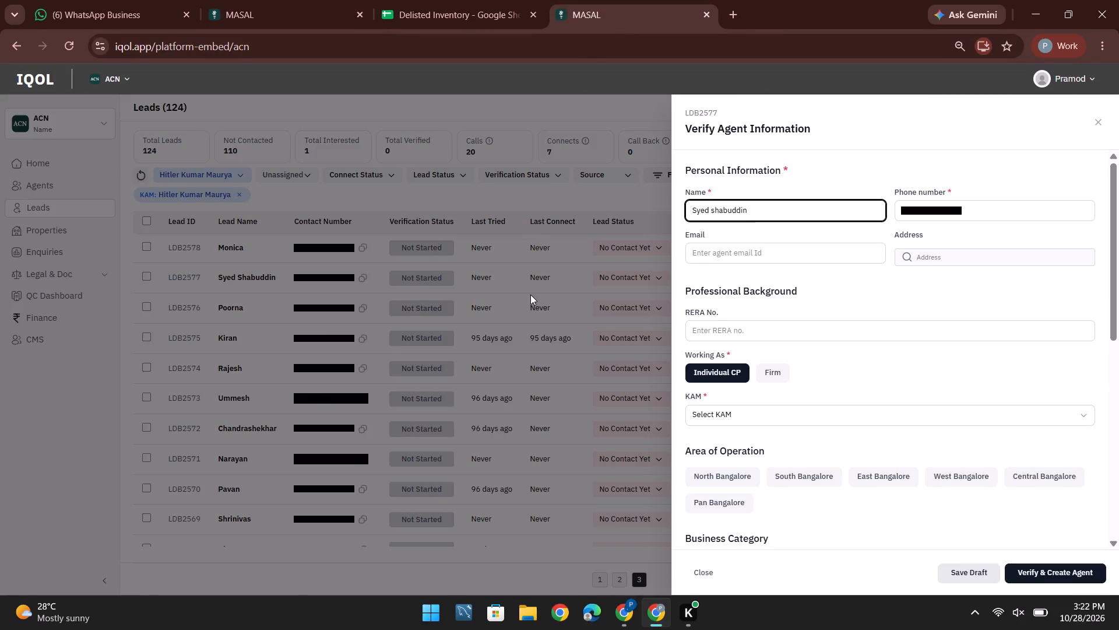
click(517, 565)
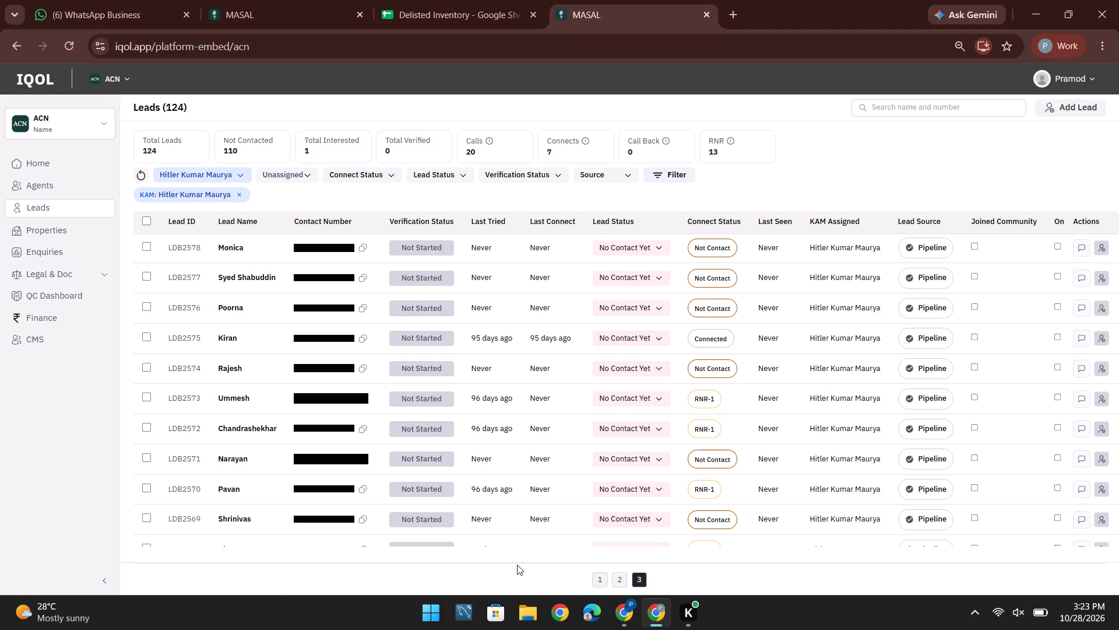
scroll(517, 565, down, 2)
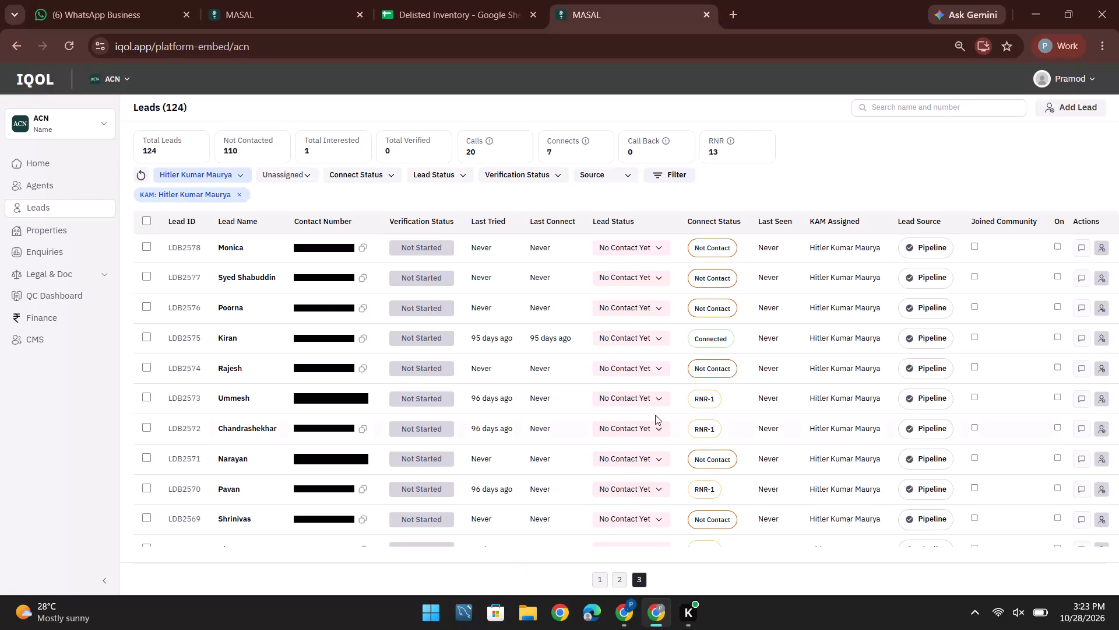
scroll(655, 415, down, 4)
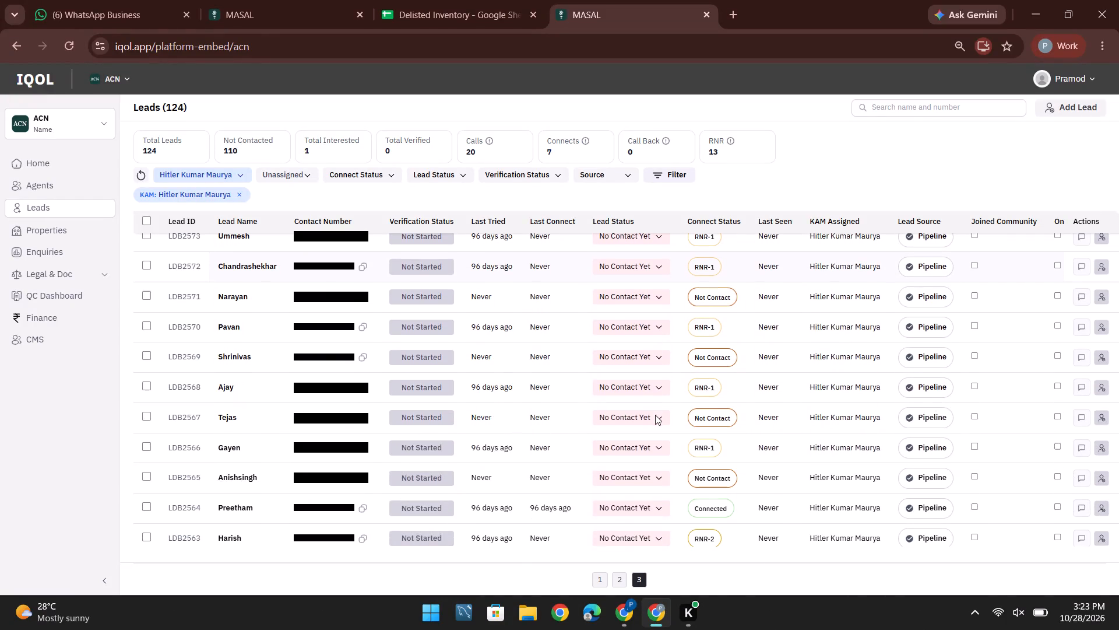
scroll(655, 415, up, 1)
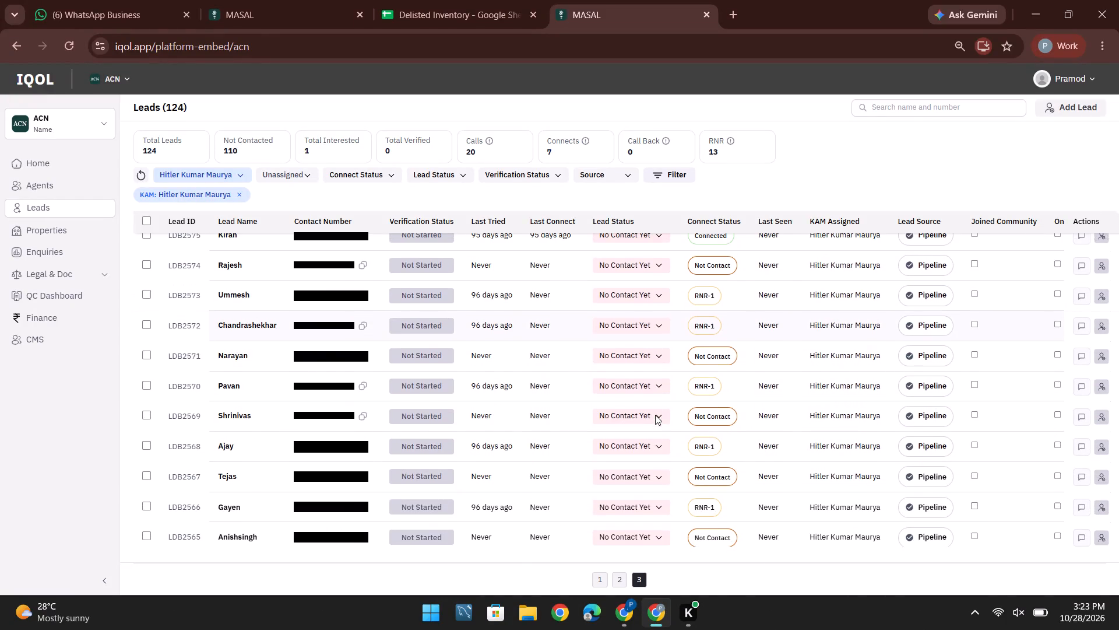
click(1078, 266)
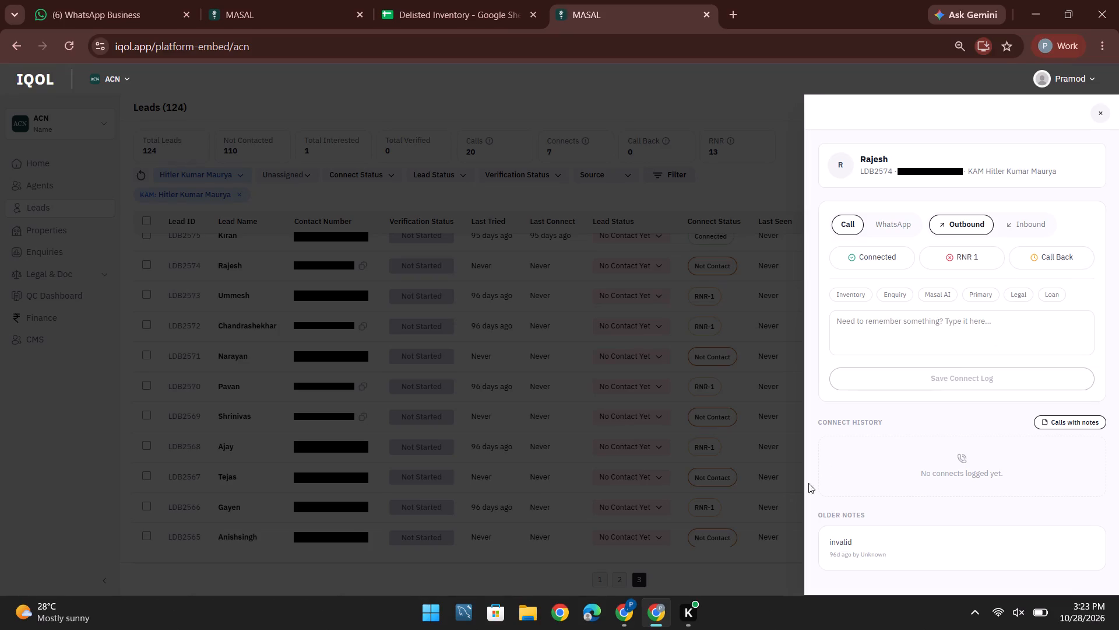
click(755, 590)
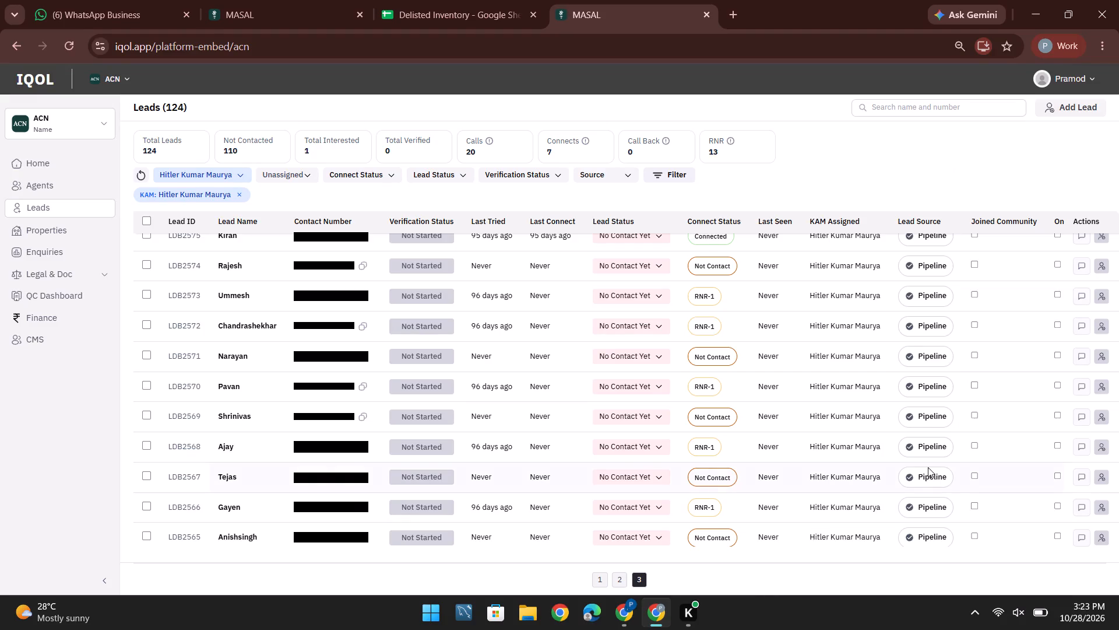
click(1084, 326)
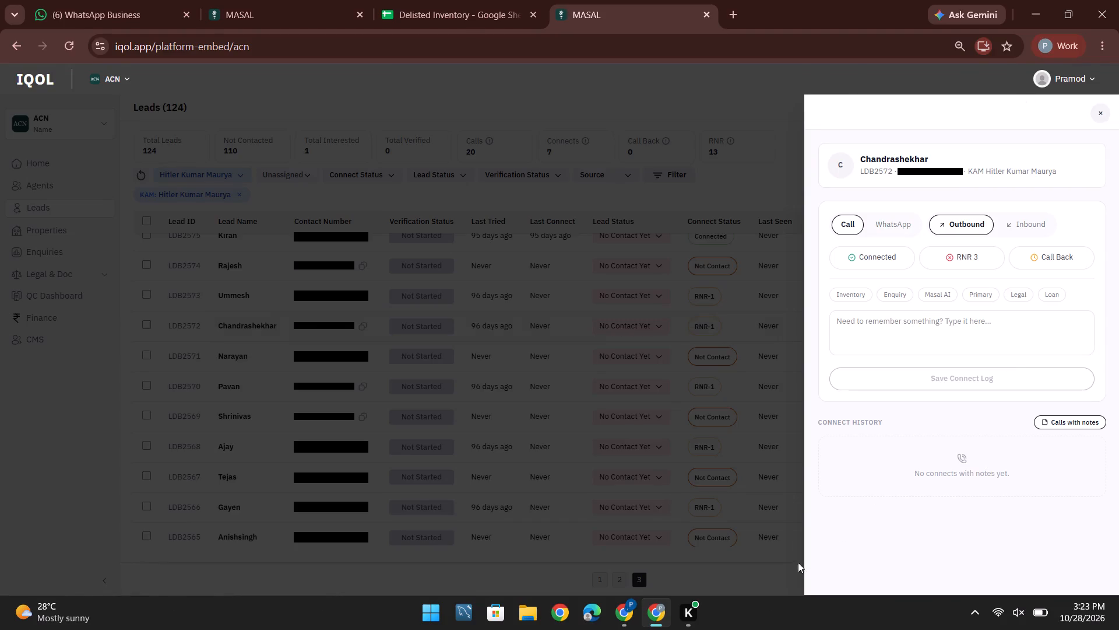
click(776, 583)
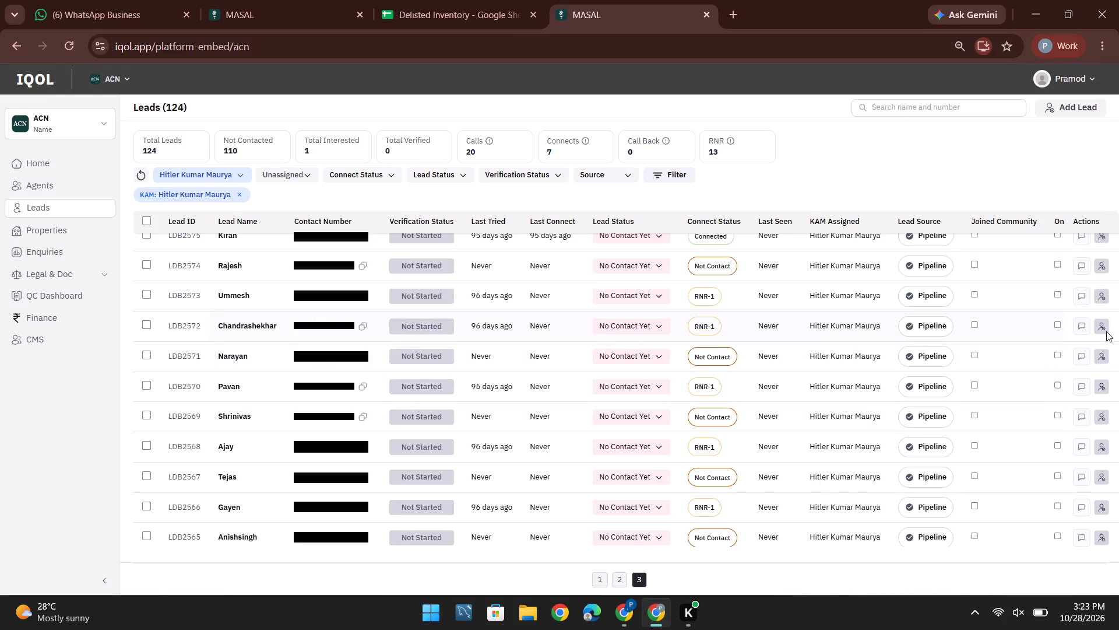
click(1106, 331)
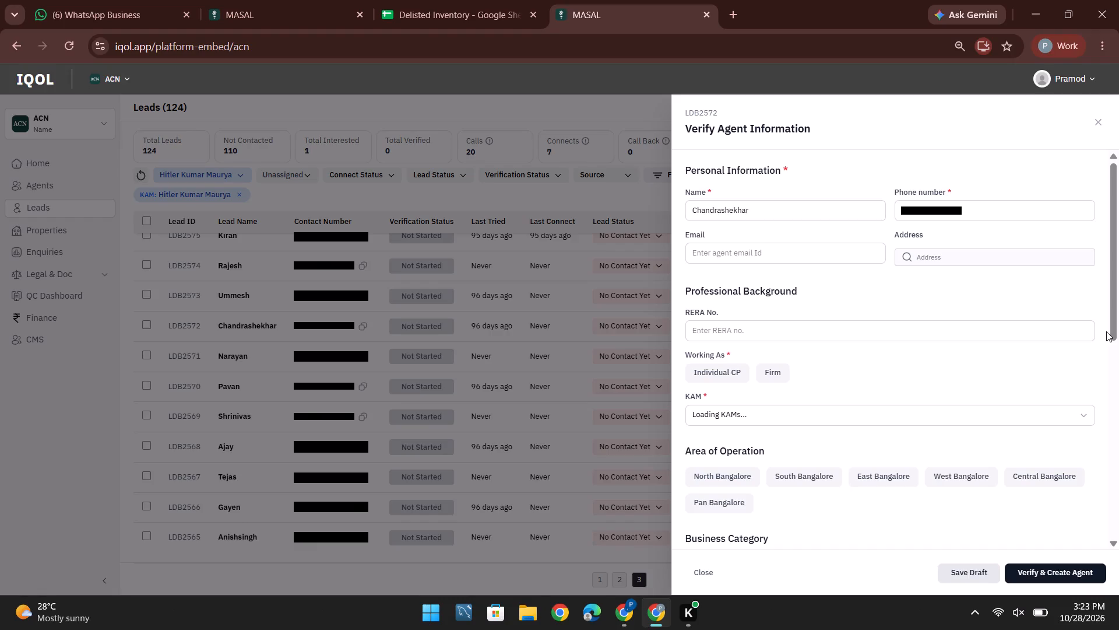
click(1101, 121)
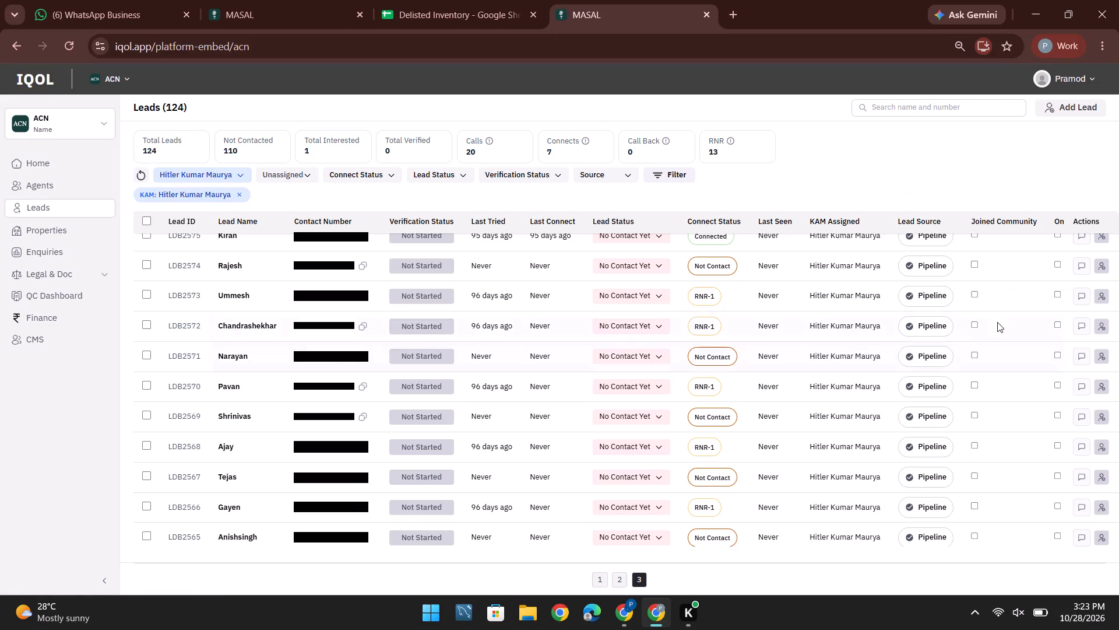
click(1084, 330)
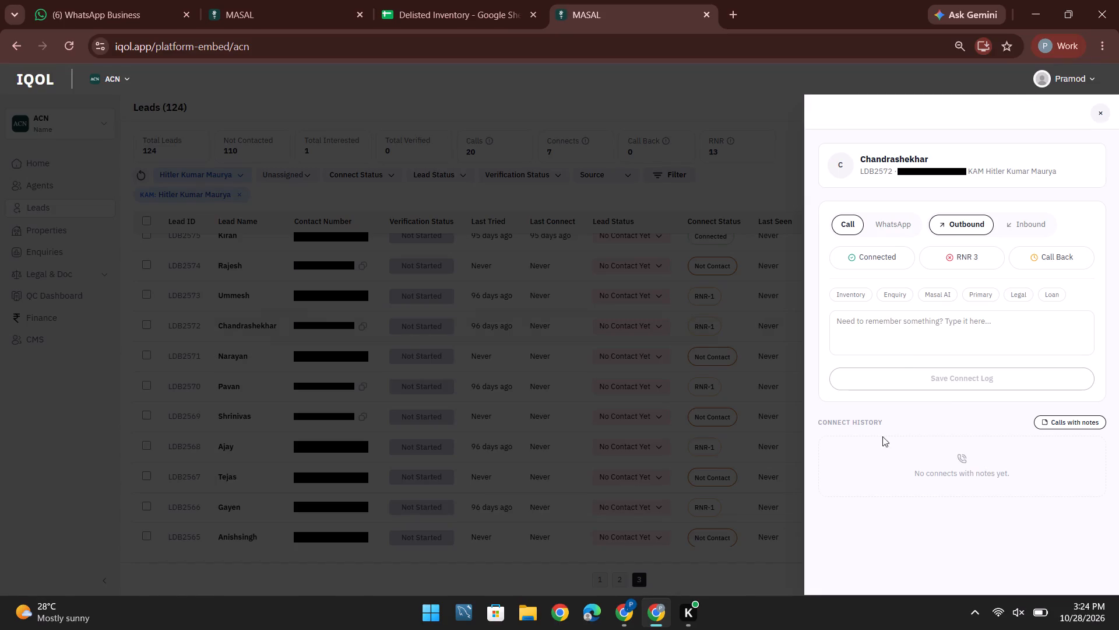
click(963, 265)
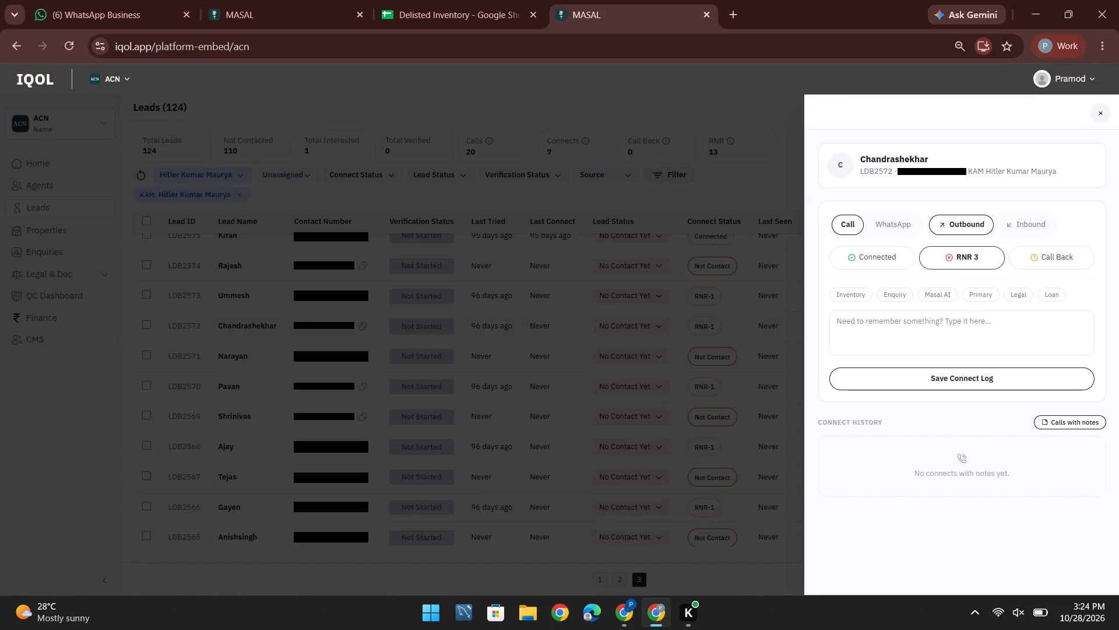
click(912, 327)
text(not reachable)
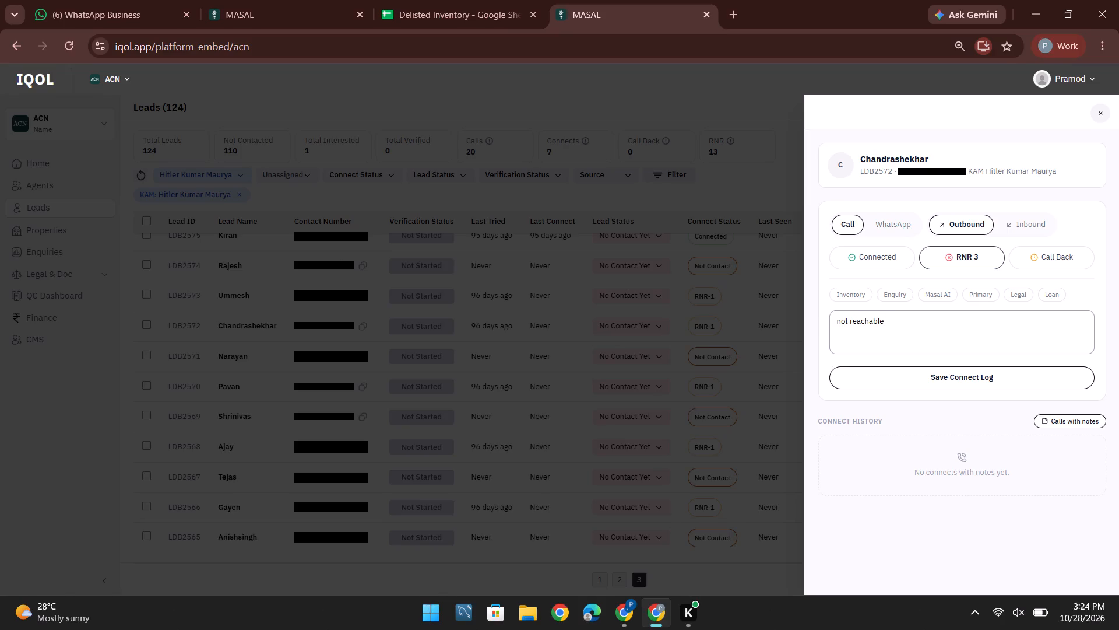
click(923, 377)
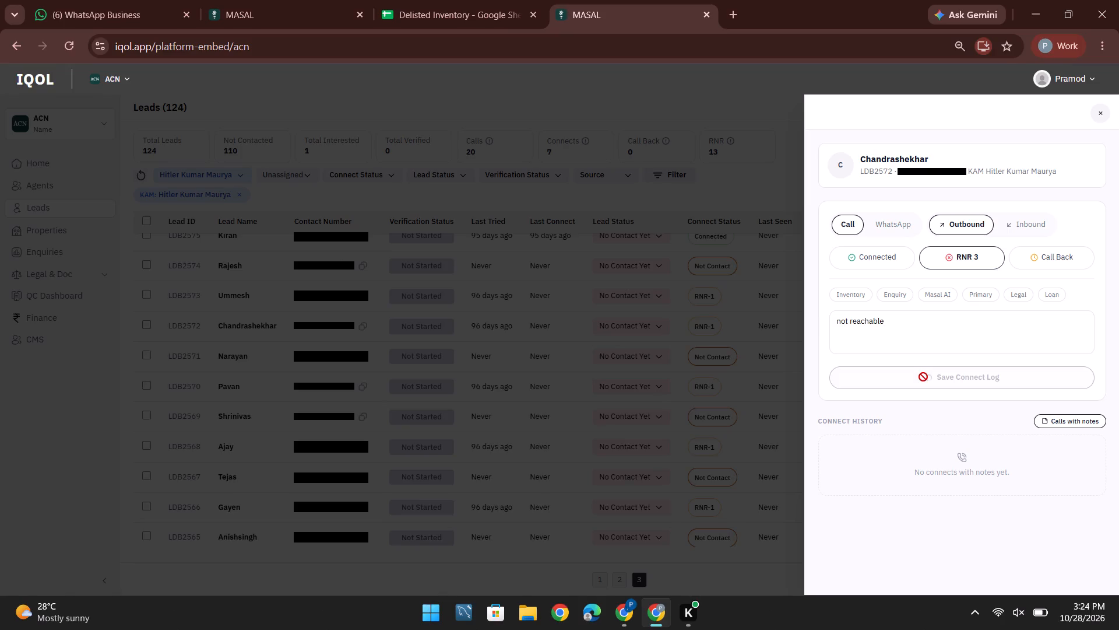
click(772, 566)
scroll(834, 504, down, 1)
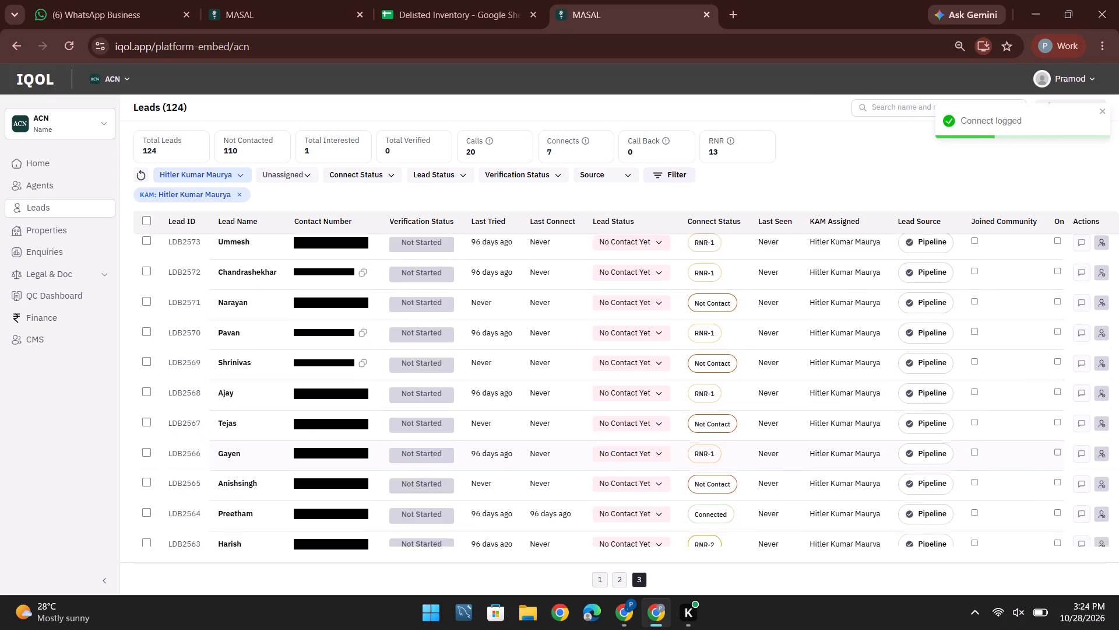
scroll(834, 504, down, 1)
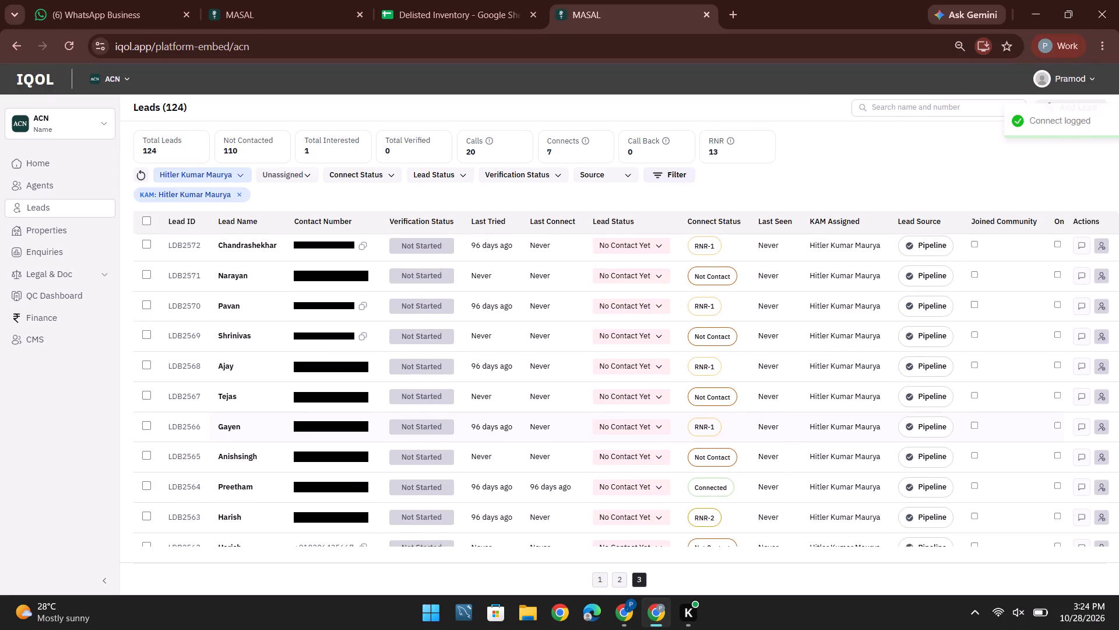
click(1081, 279)
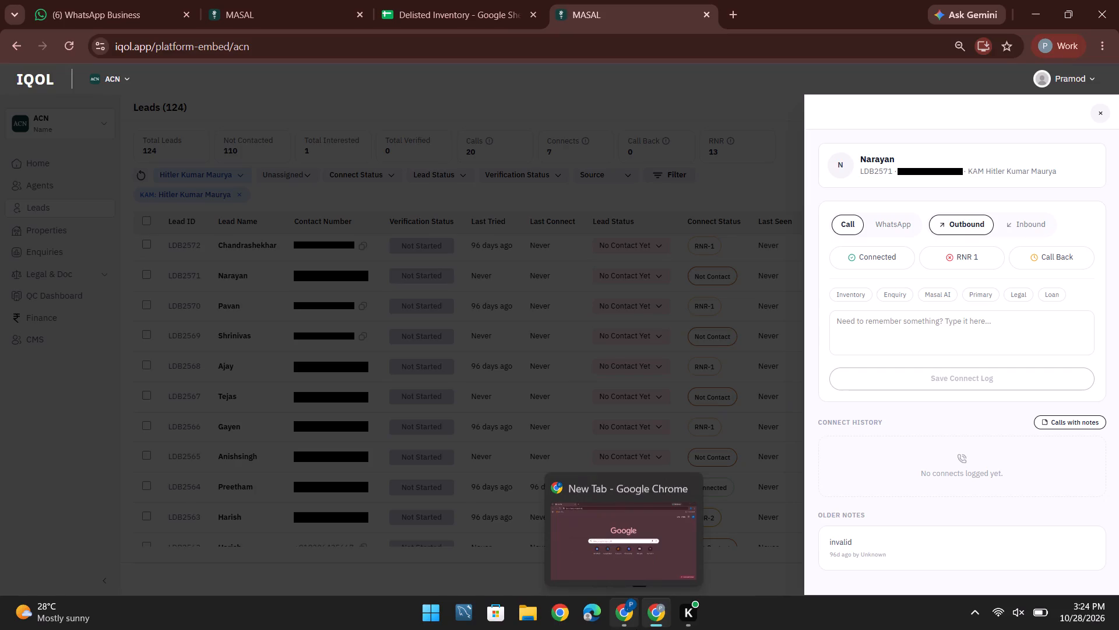
click(766, 584)
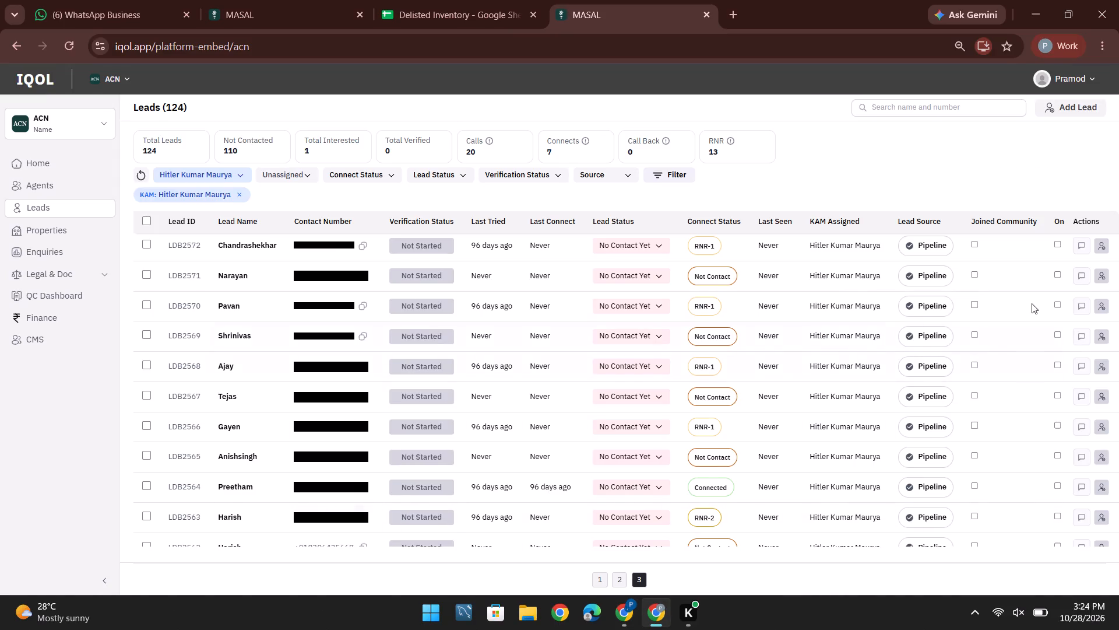
click(1079, 279)
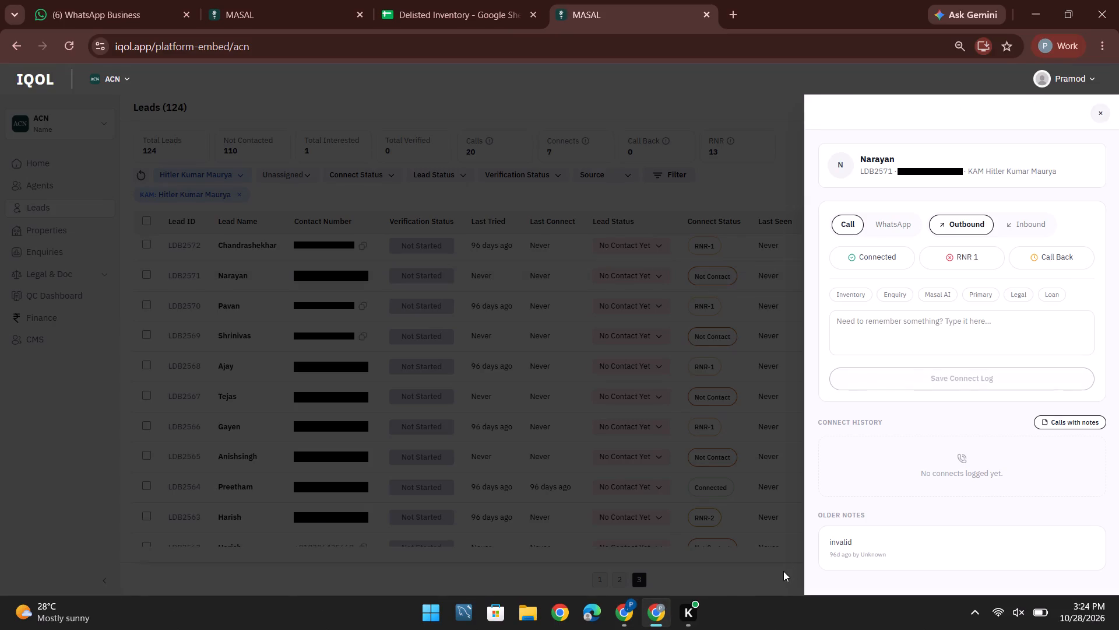
click(782, 572)
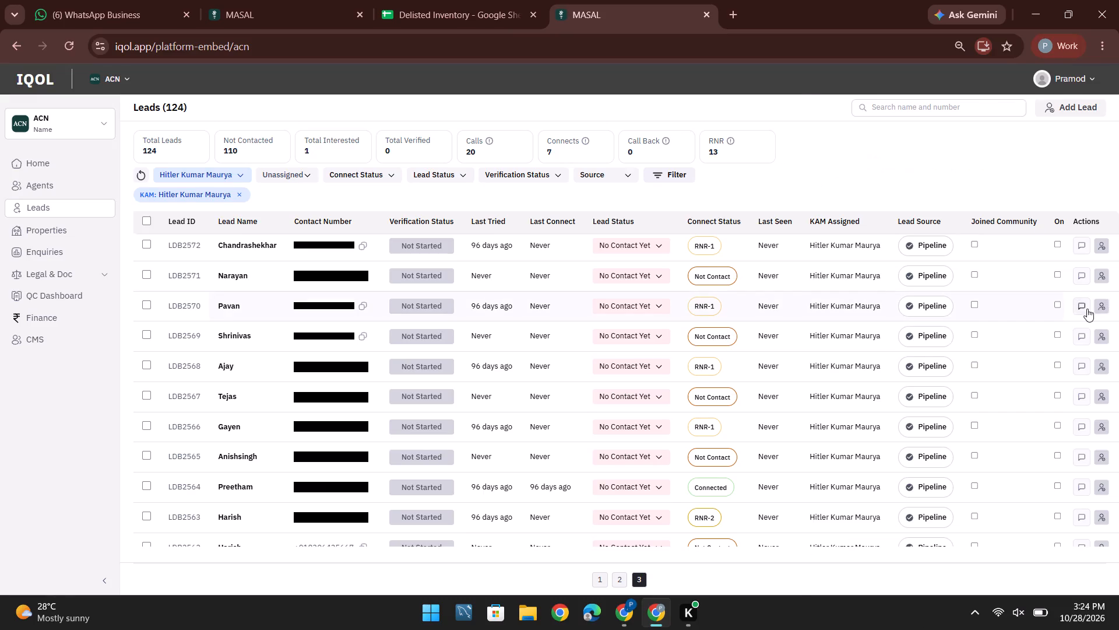
click(1087, 309)
click(792, 583)
click(1100, 310)
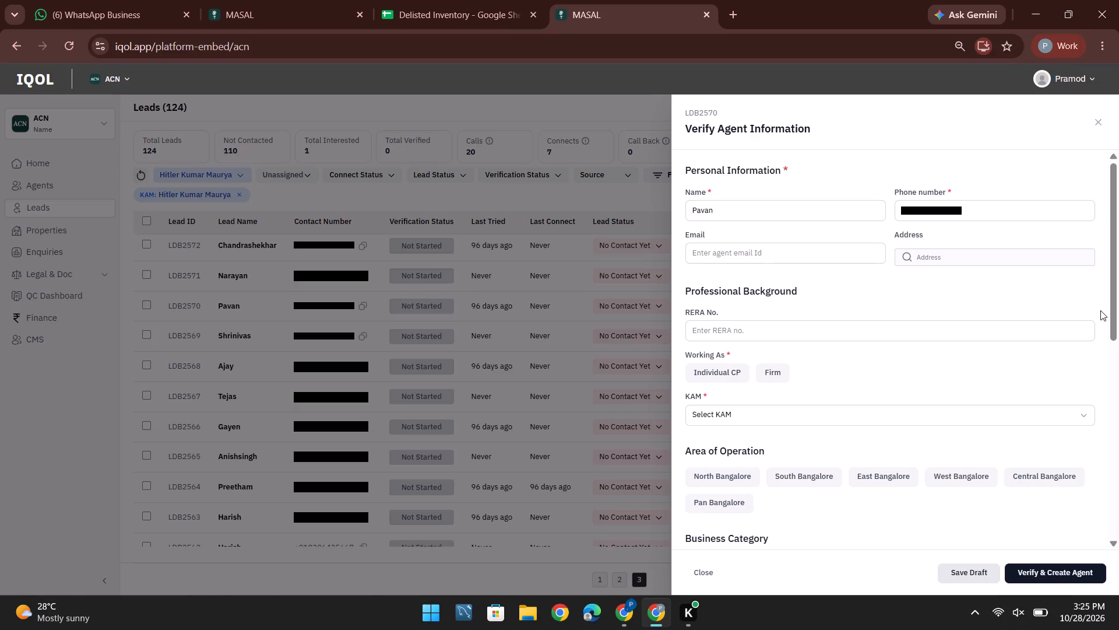
key(semicolon)
key(semicolon)
key(semicolon)
key(semicolon)
key(semicolon)
key(semicolon)
key(semicolon)
key(semicolon)
key(semicolon)
key(semicolon)
key(semicolon)
key(semicolon)
key(semicolon)
key(semicolon)
key(semicolon)
key(semicolon)
key(semicolon)
click(561, 582)
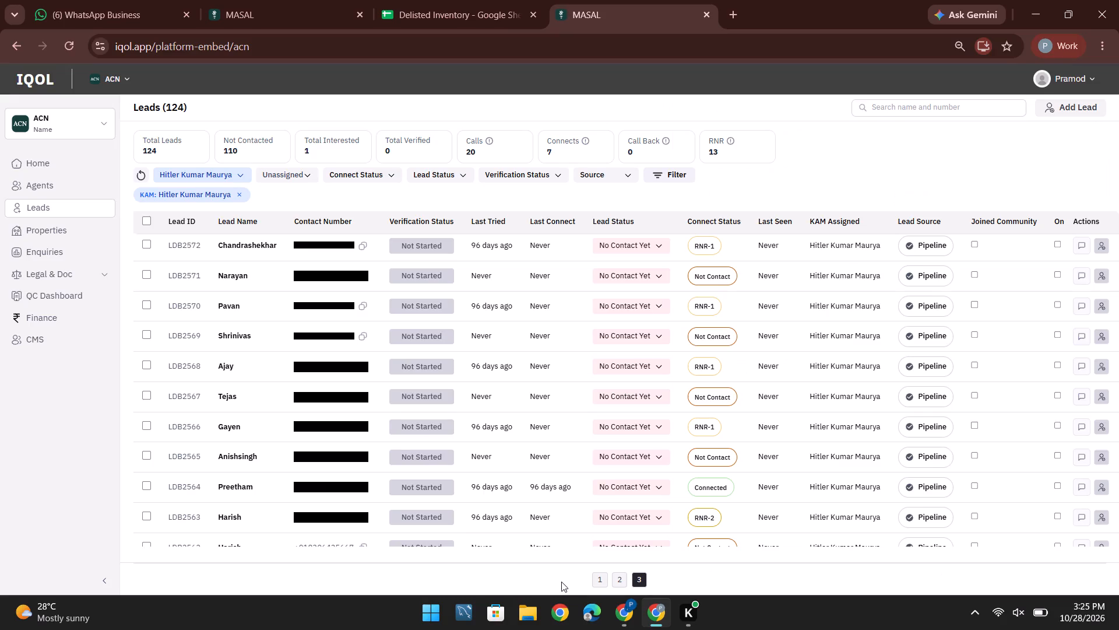
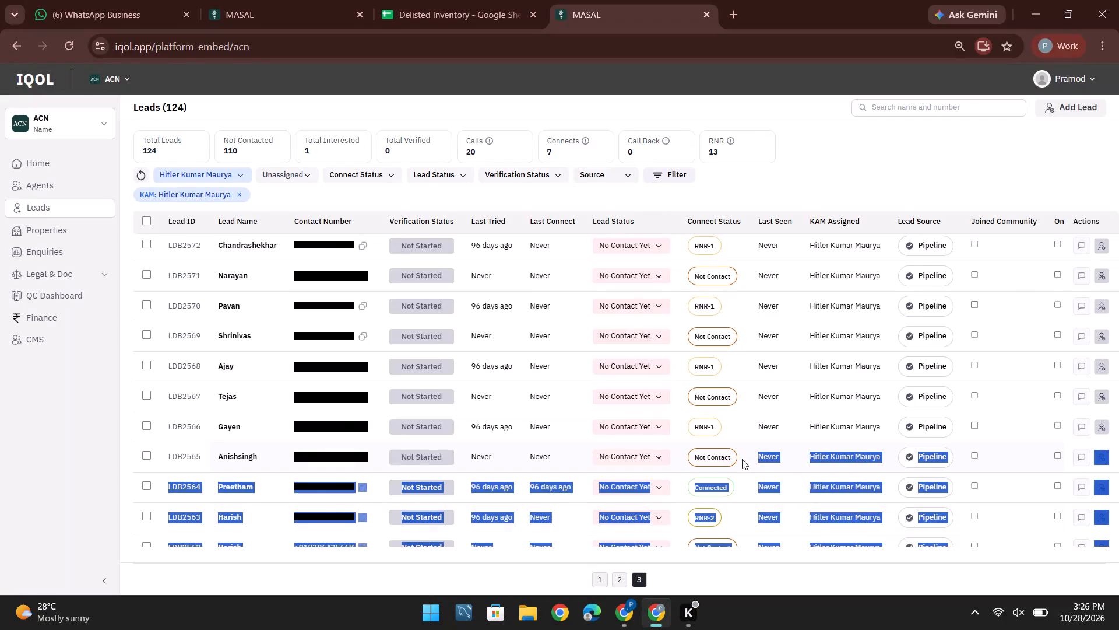
click(1020, 185)
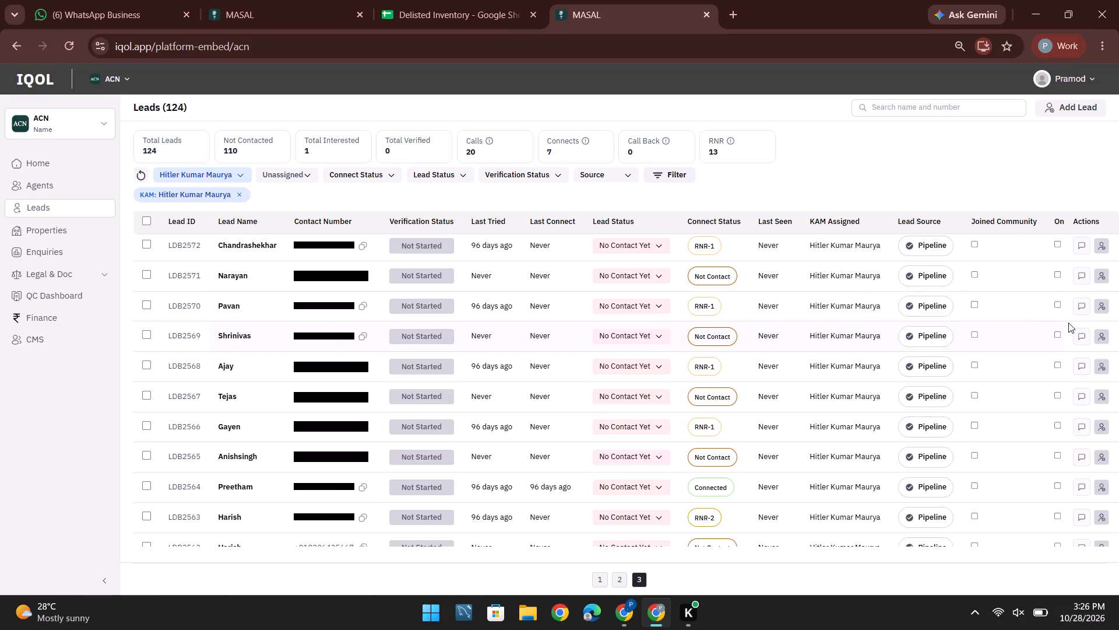
click(1081, 309)
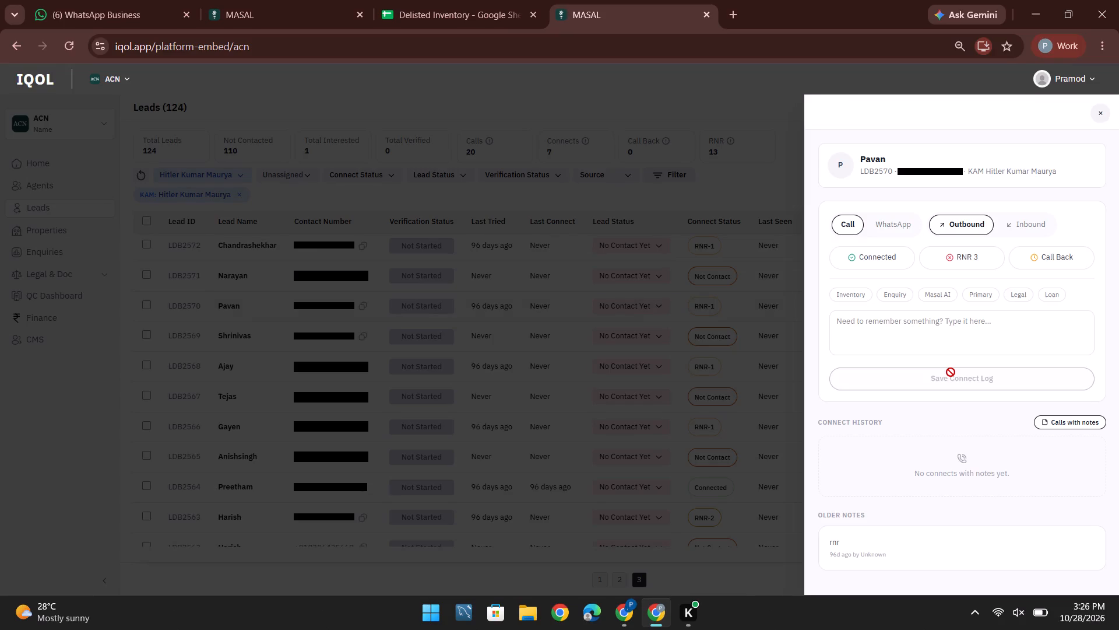
click(953, 264)
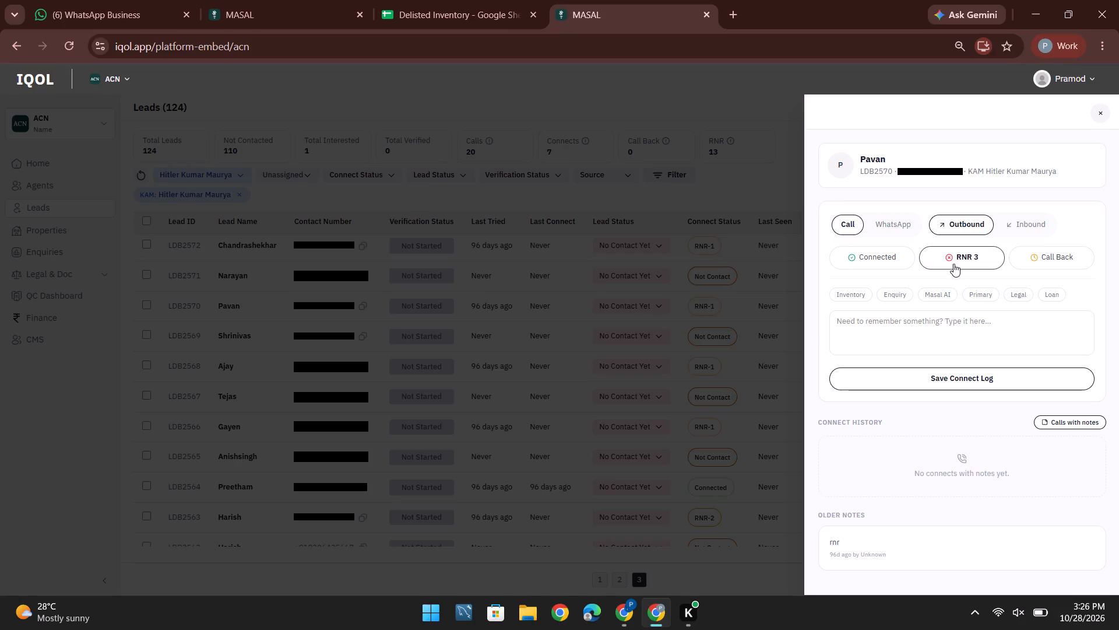
click(918, 328)
text(rnr)
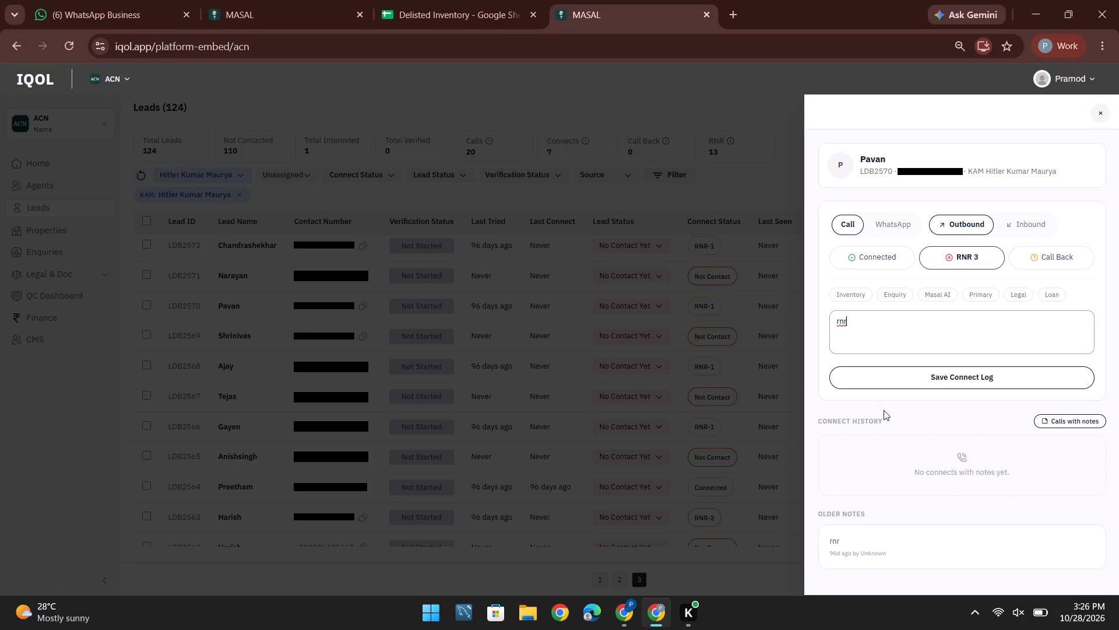
click(918, 386)
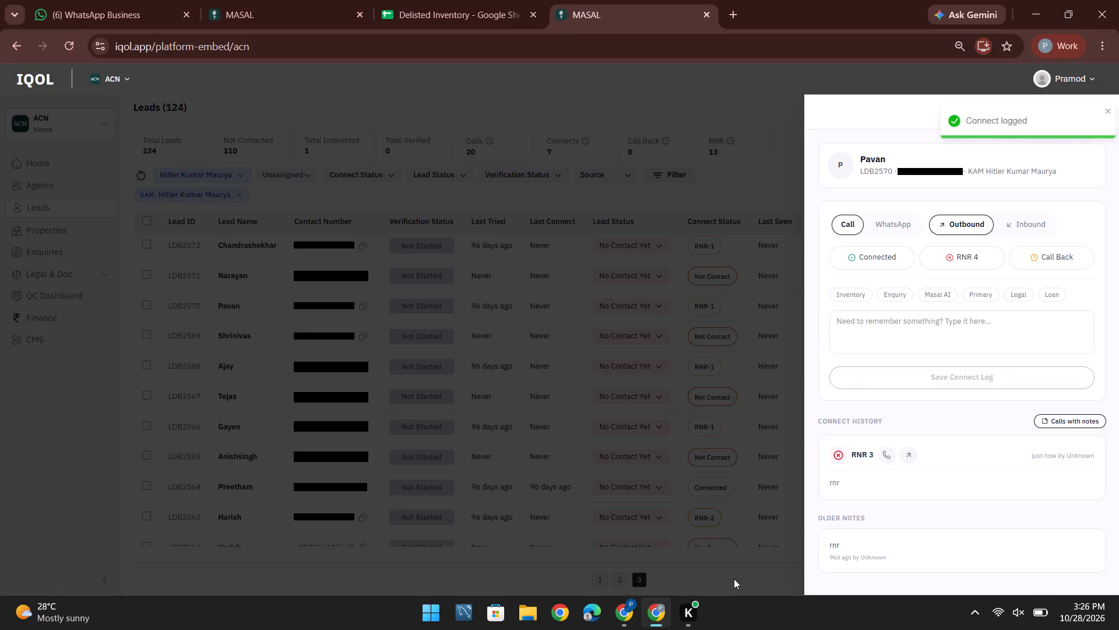
click(734, 579)
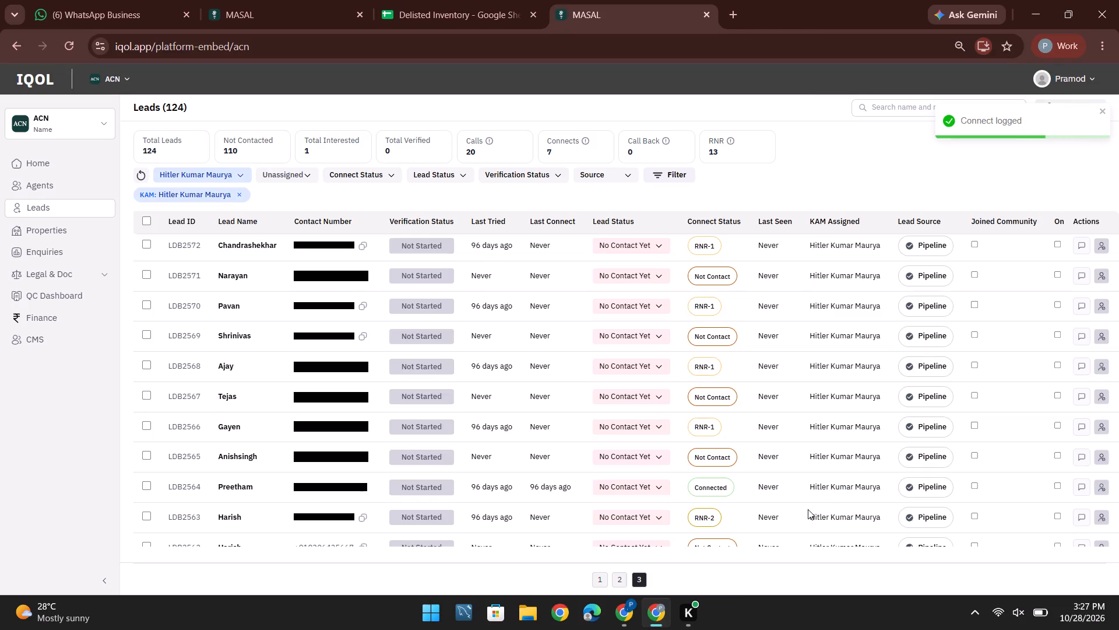
scroll(824, 499, down, 2)
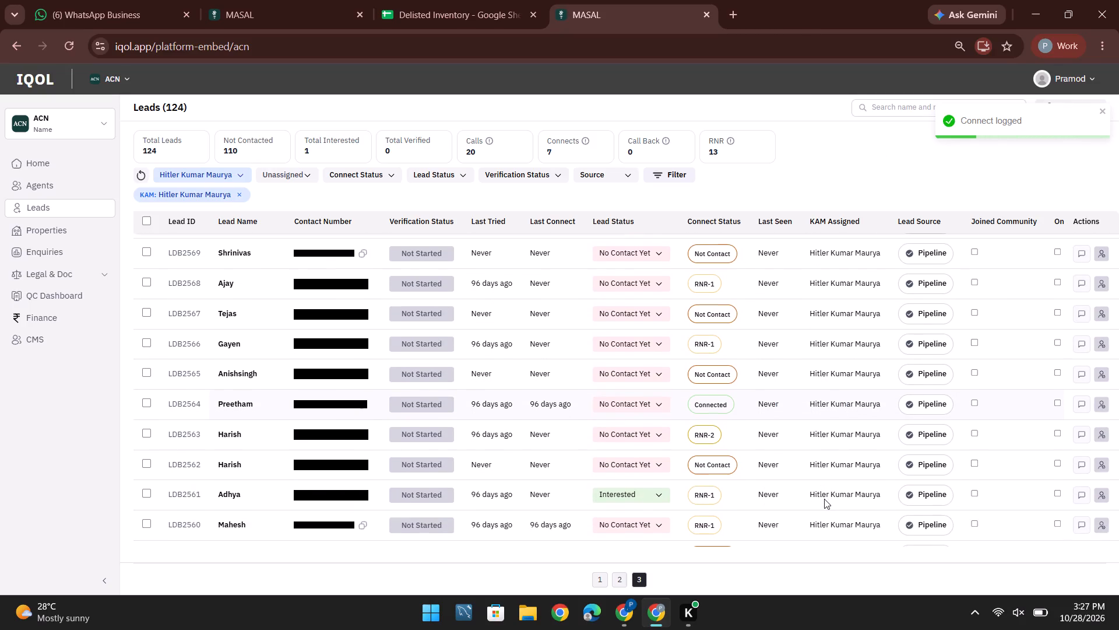
click(1078, 261)
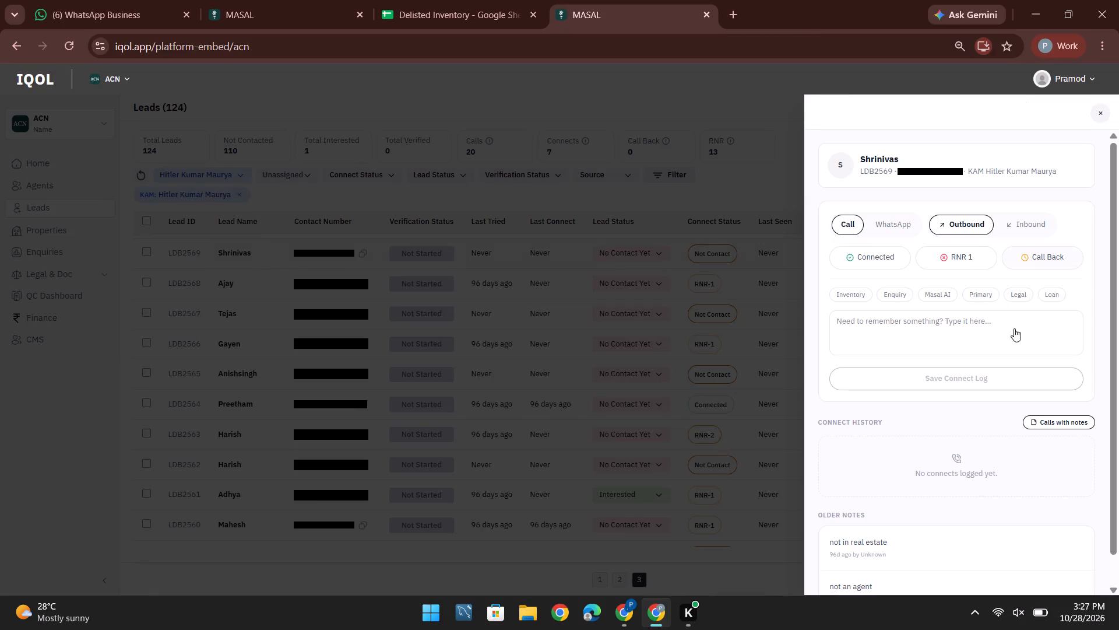
click(791, 573)
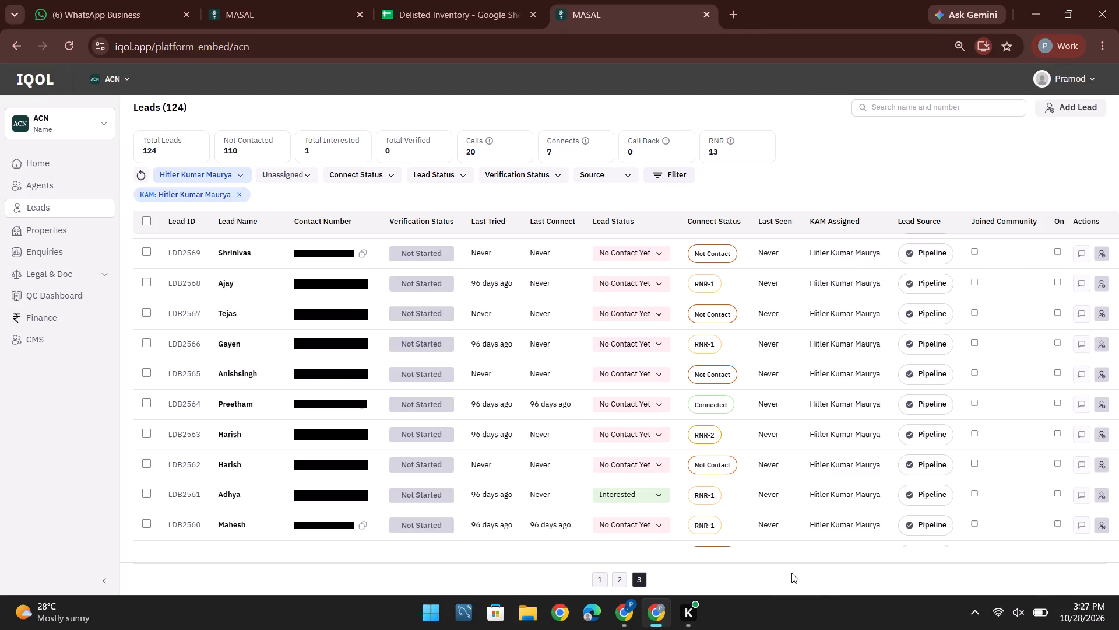
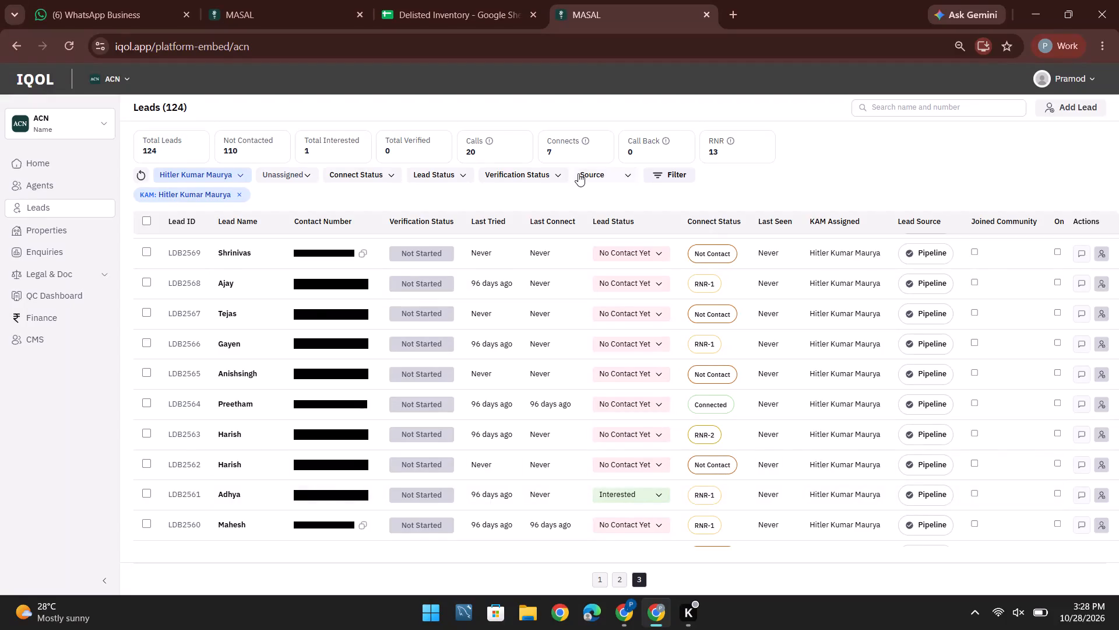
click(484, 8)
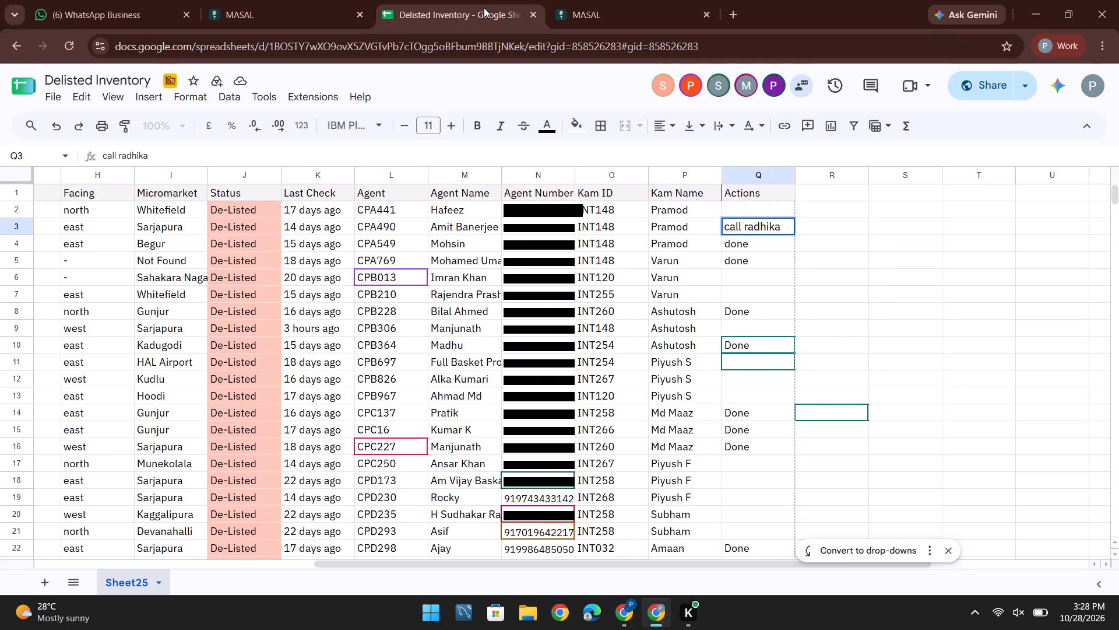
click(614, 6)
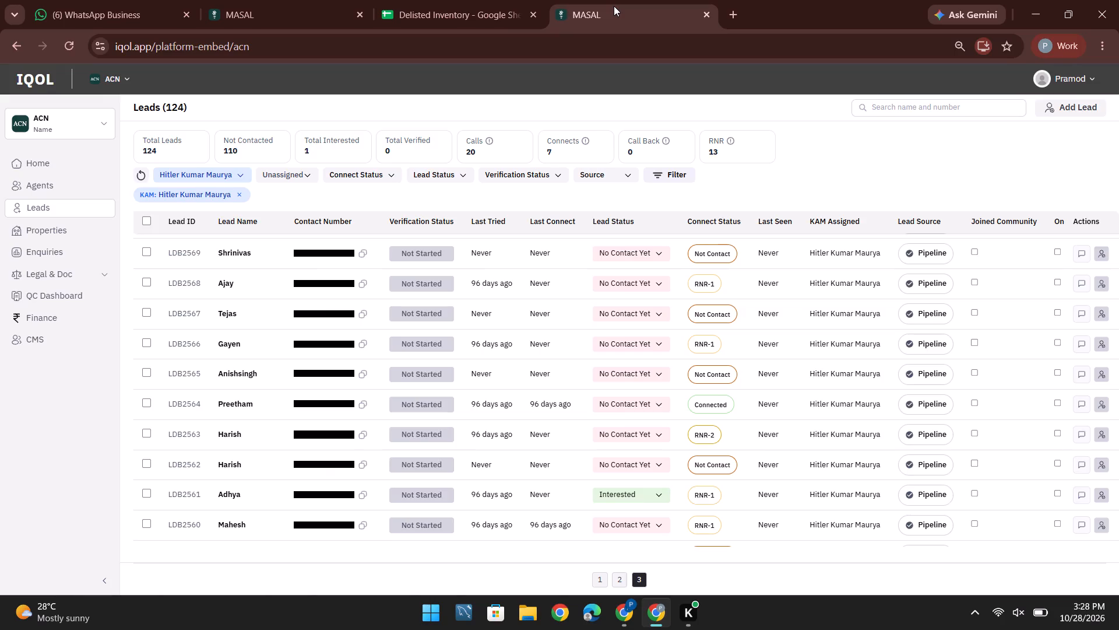
click(464, 10)
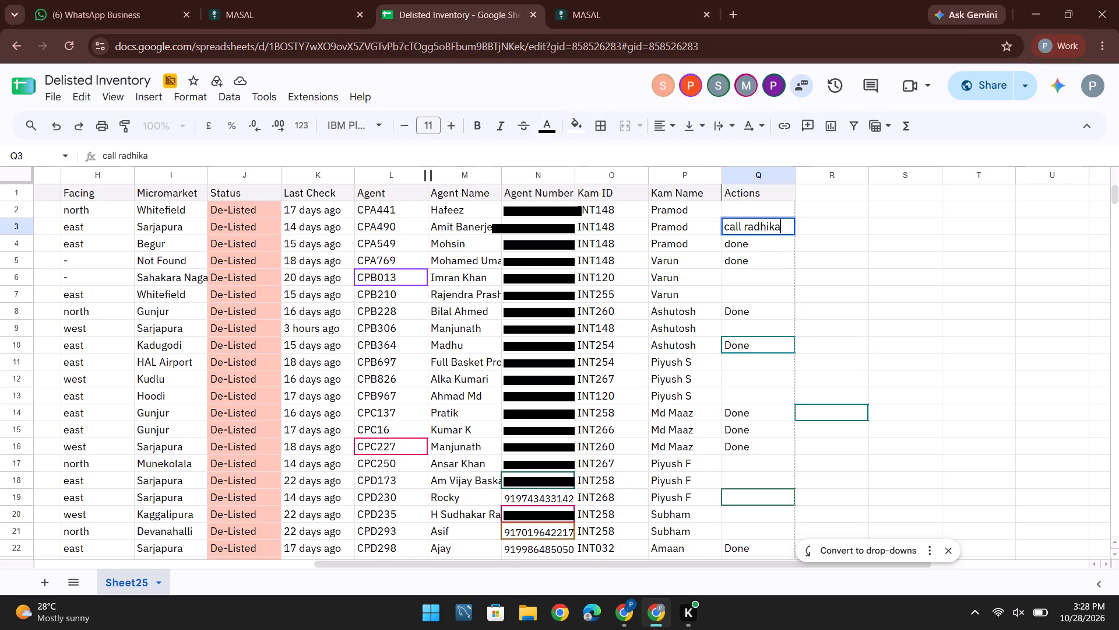
click(388, 208)
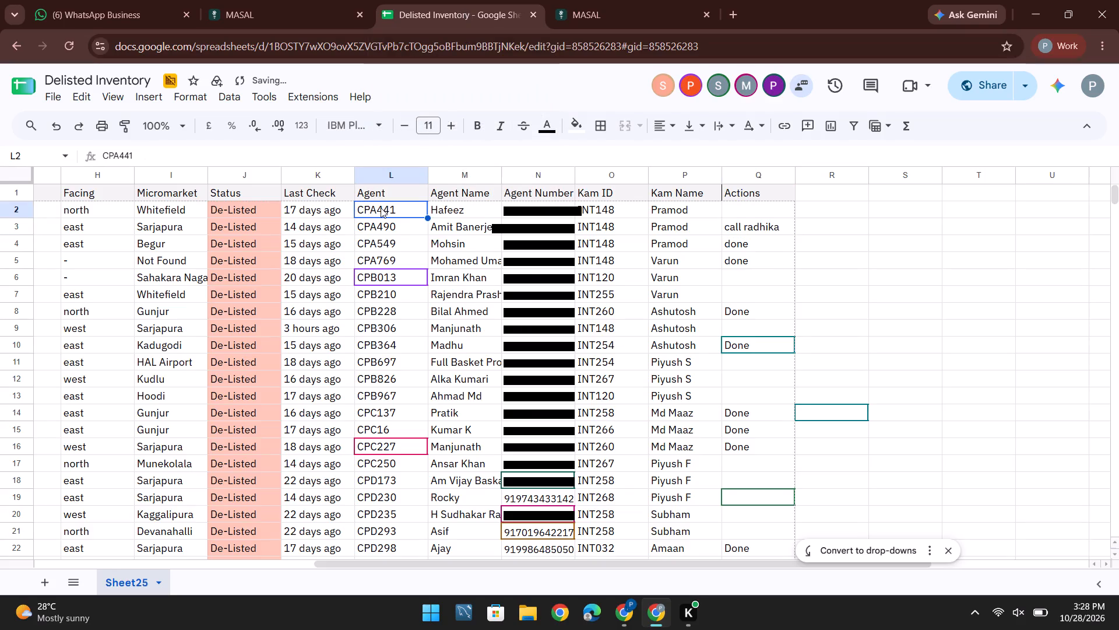
double_click(381, 208)
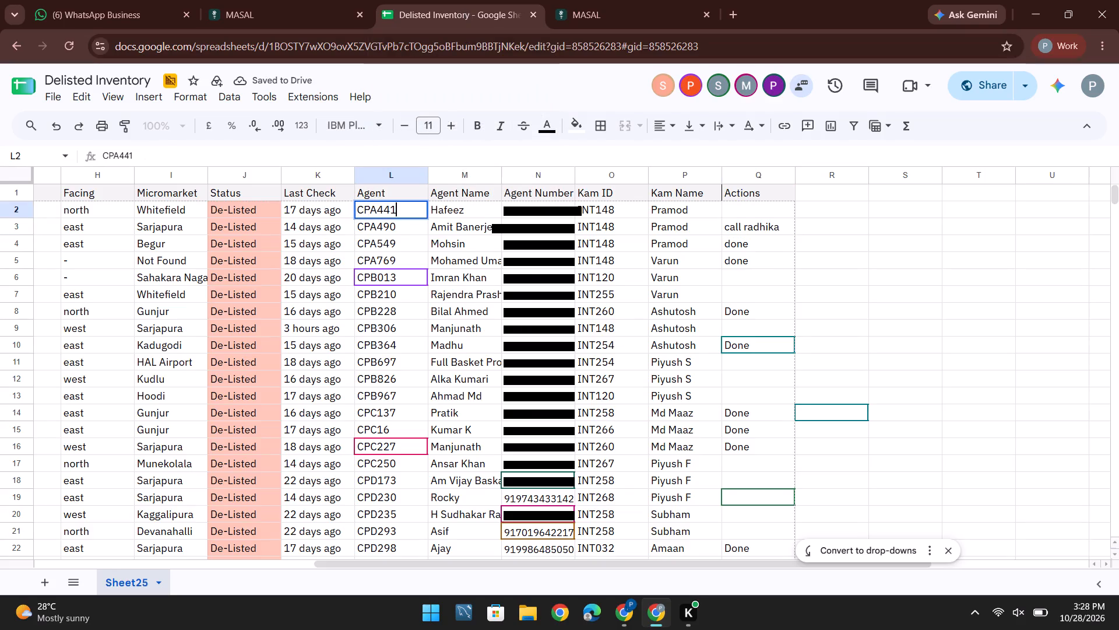
double_click(379, 209)
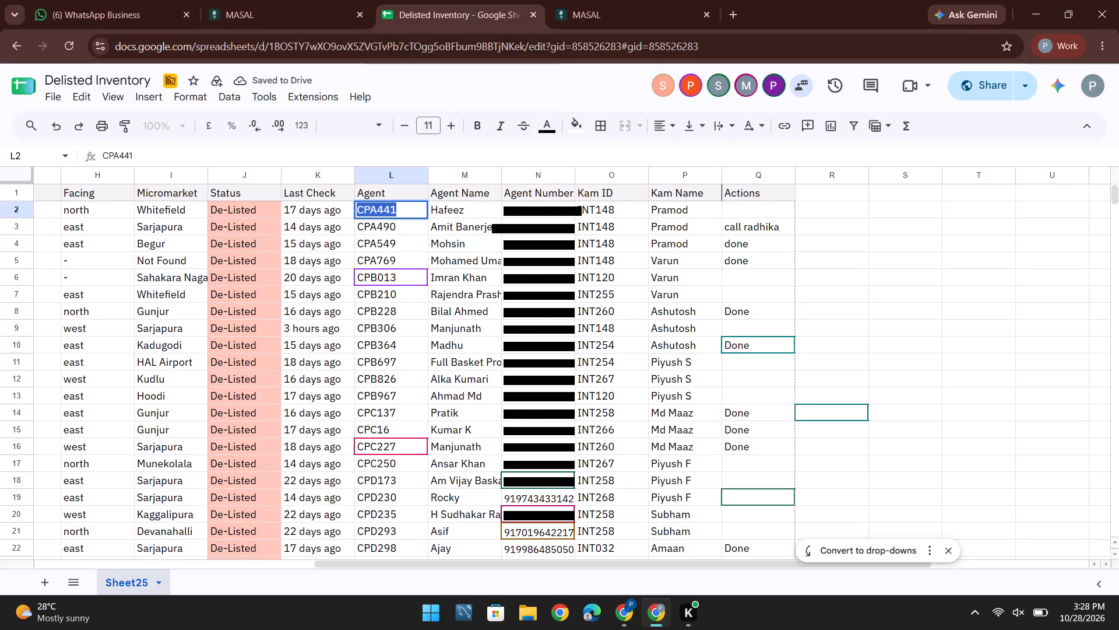
key(ctrl+c)
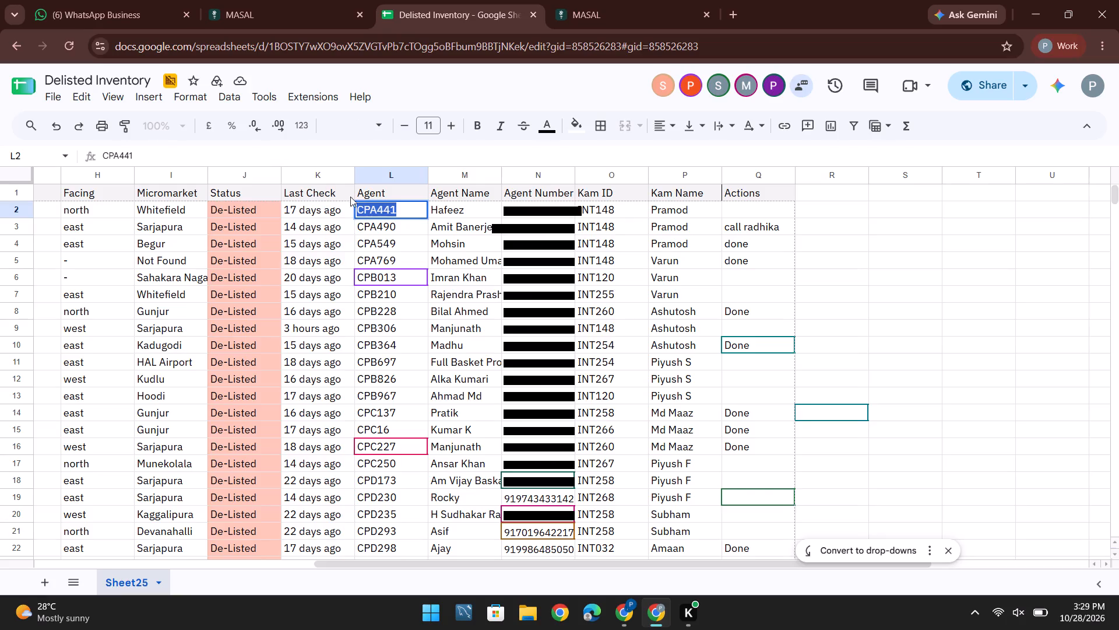
click(237, 0)
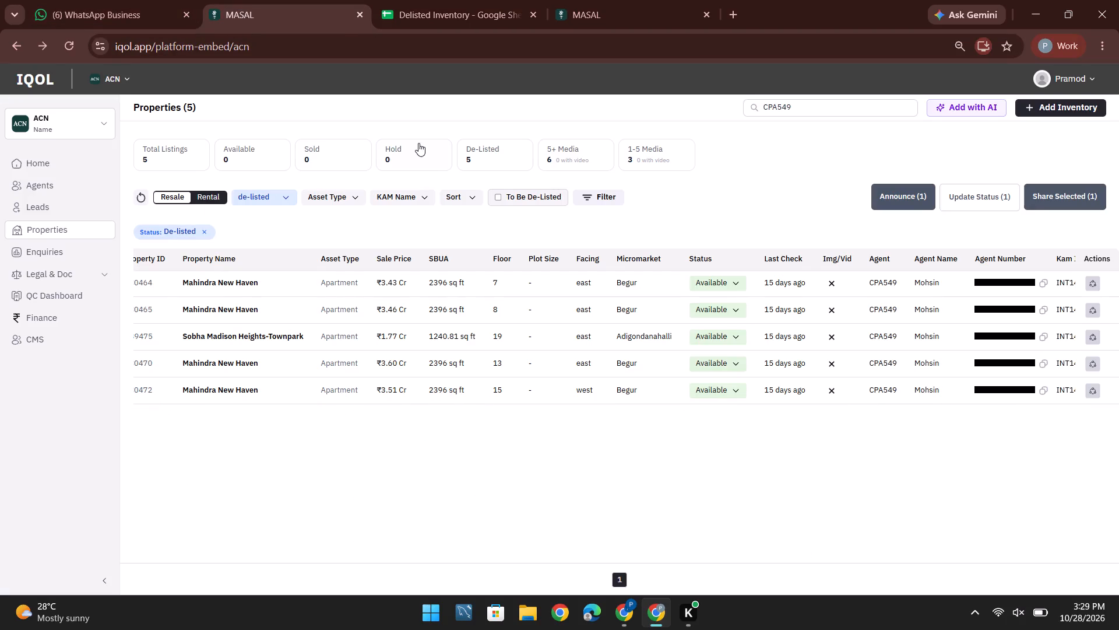
click(815, 98)
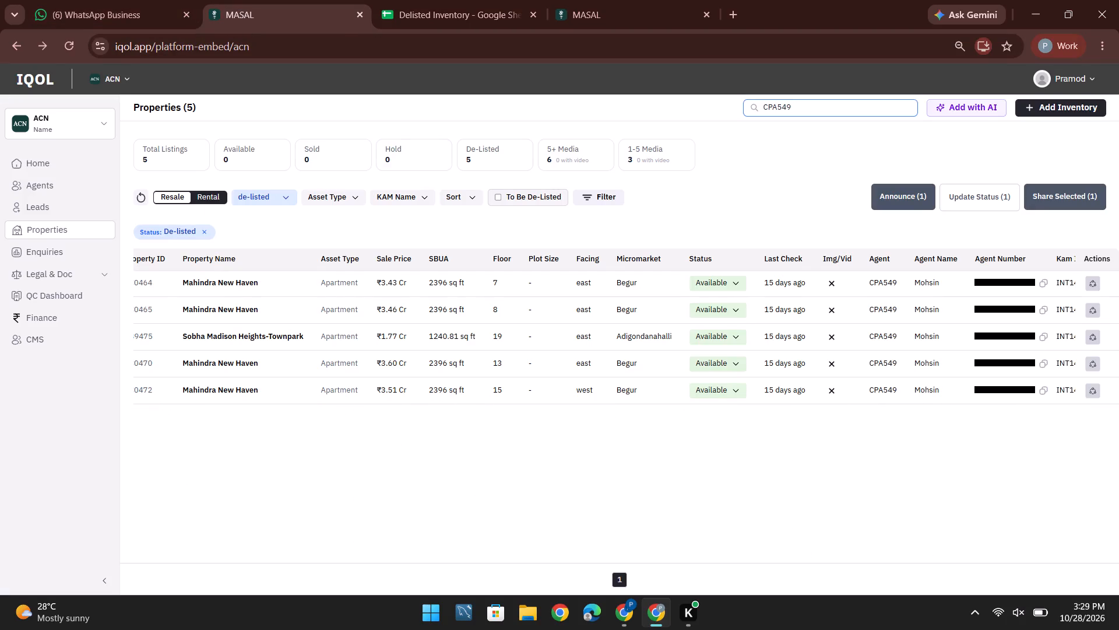
key(BackSpace)
key(BackSpace)
key(BackSpace)
key(BackSpace)
key(BackSpace)
key(BackSpace)
key(BackSpace)
key(BackSpace)
key(BackSpace)
key(BackSpace)
key(BackSpace)
key(ctrl+v)
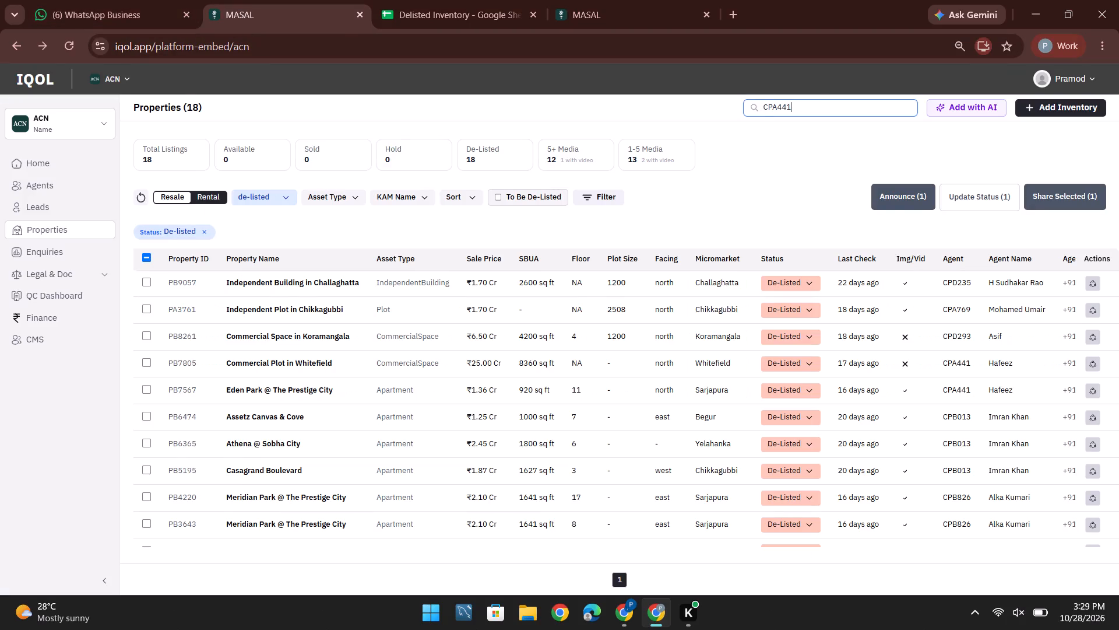
key(Return)
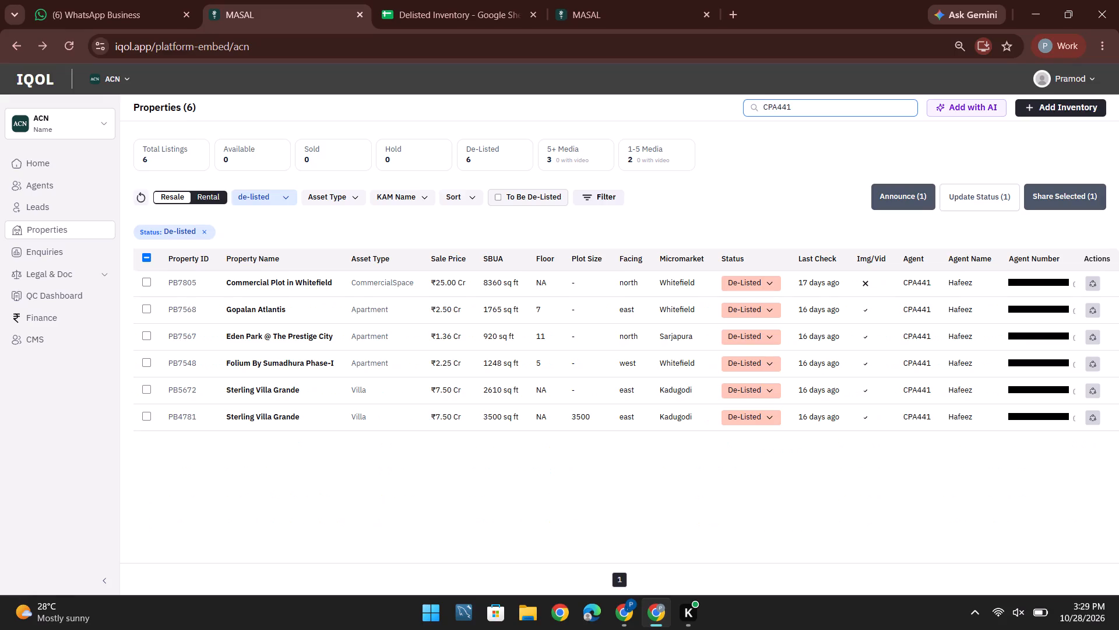
click(768, 278)
click(733, 318)
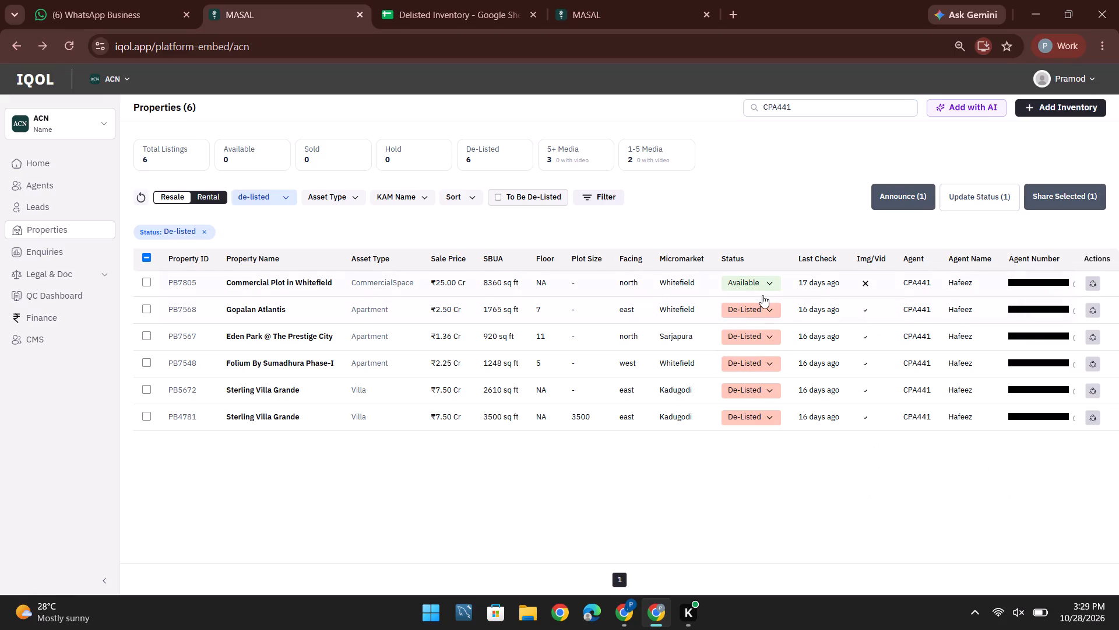
click(754, 306)
click(738, 345)
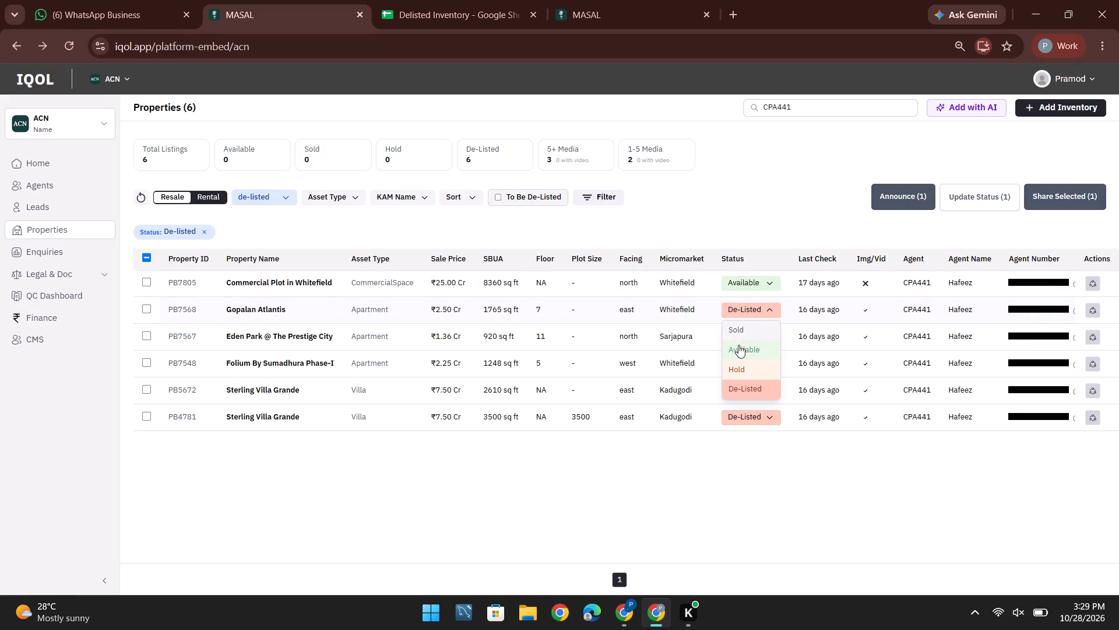
click(753, 342)
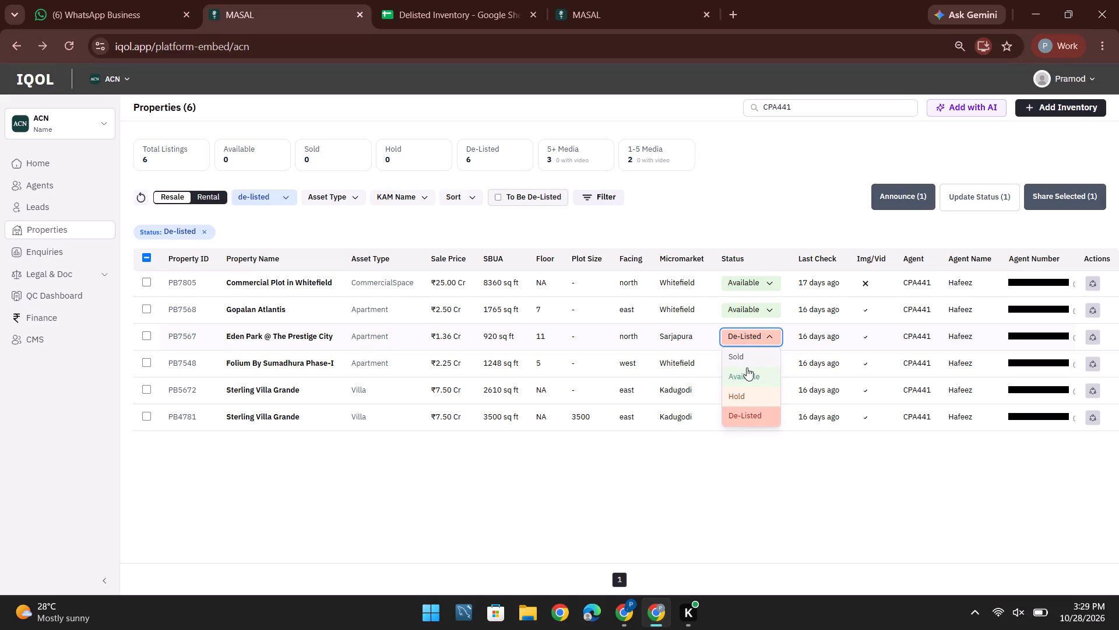
click(747, 367)
click(751, 367)
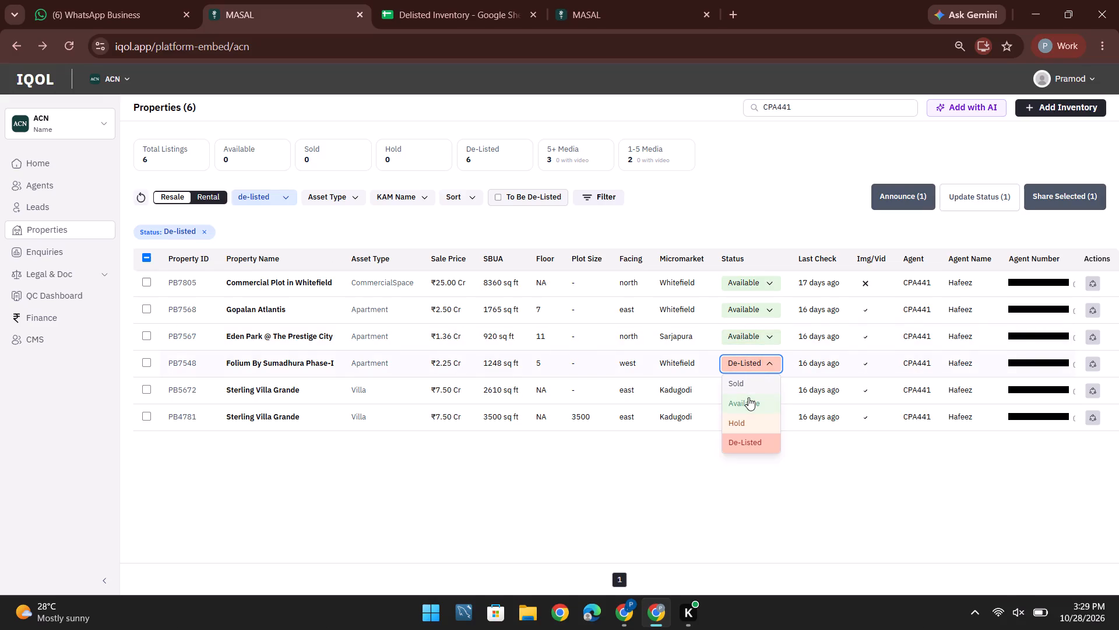
click(748, 397)
click(773, 390)
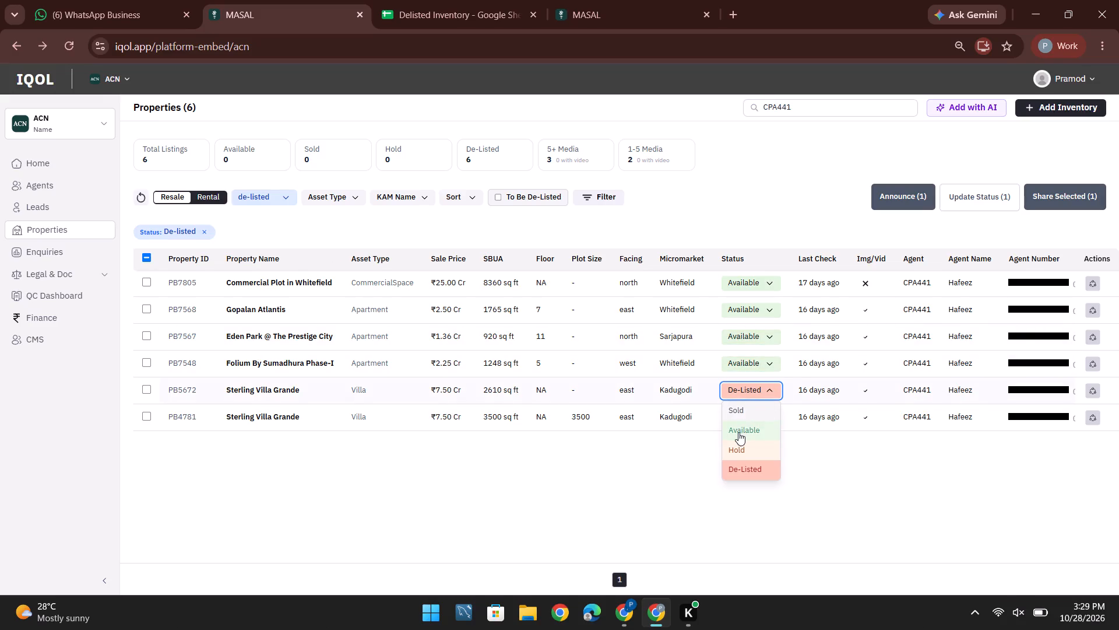
click(738, 432)
click(763, 416)
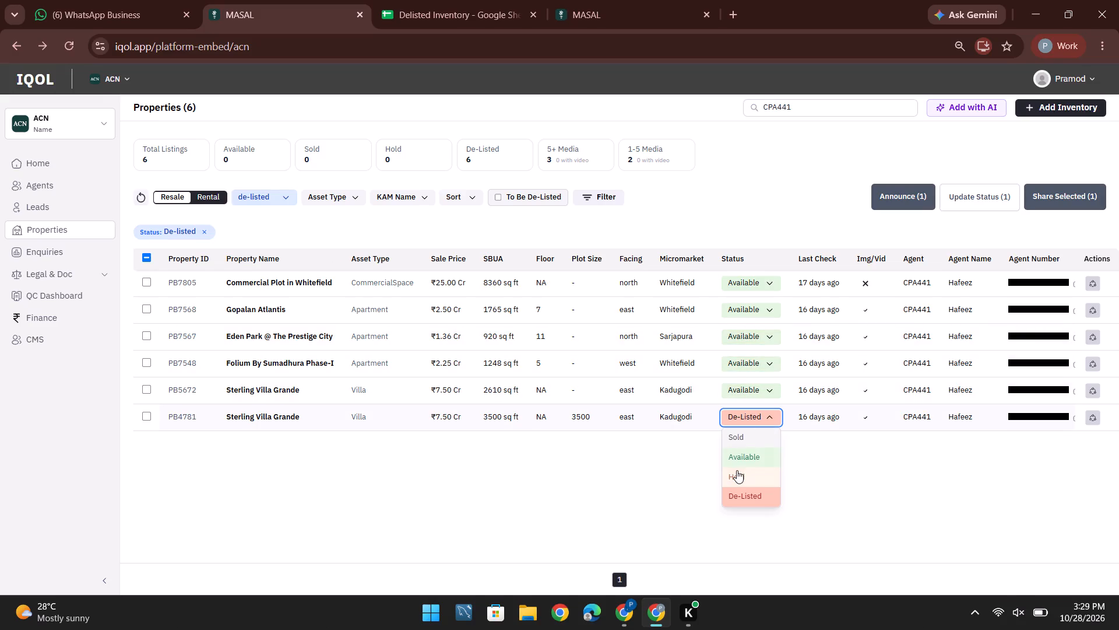
click(748, 461)
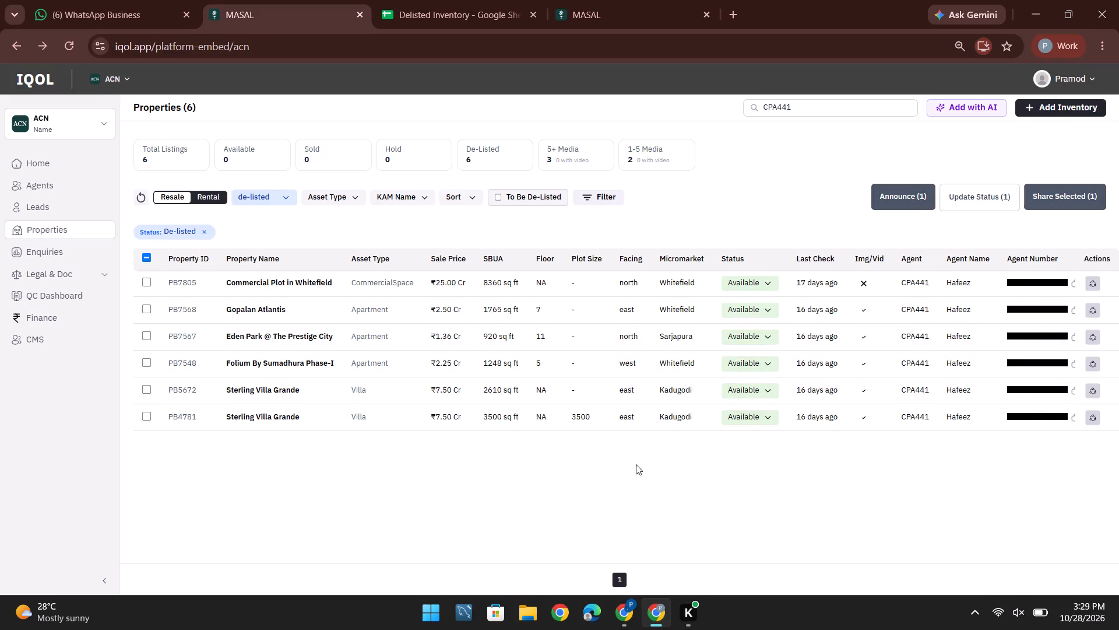
click(492, 2)
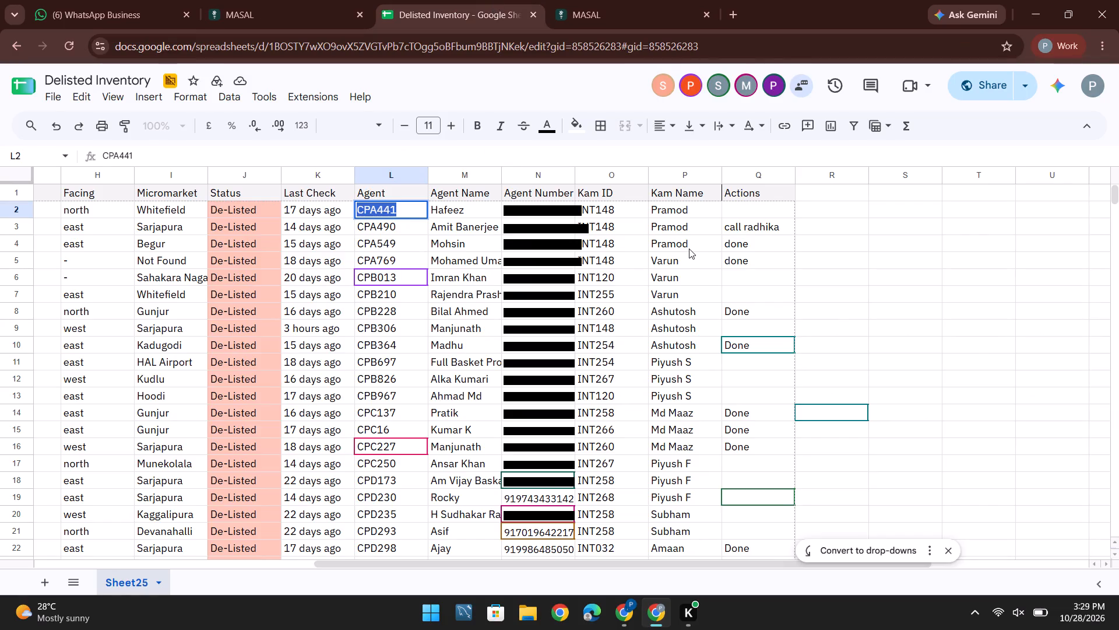
click(740, 213)
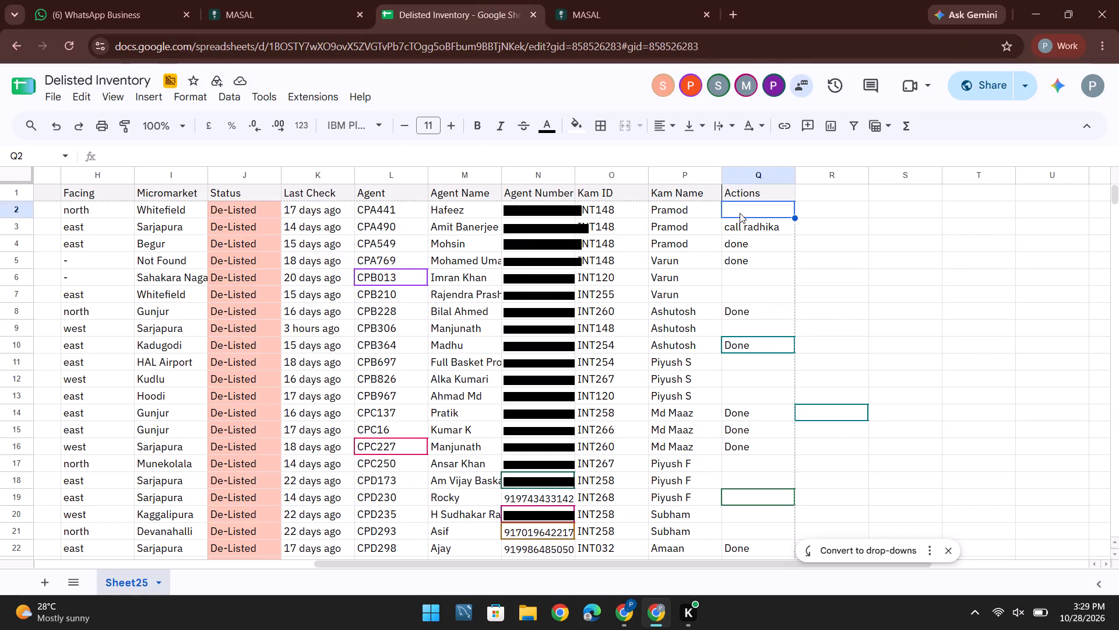
key(shift+d)
key(Return)
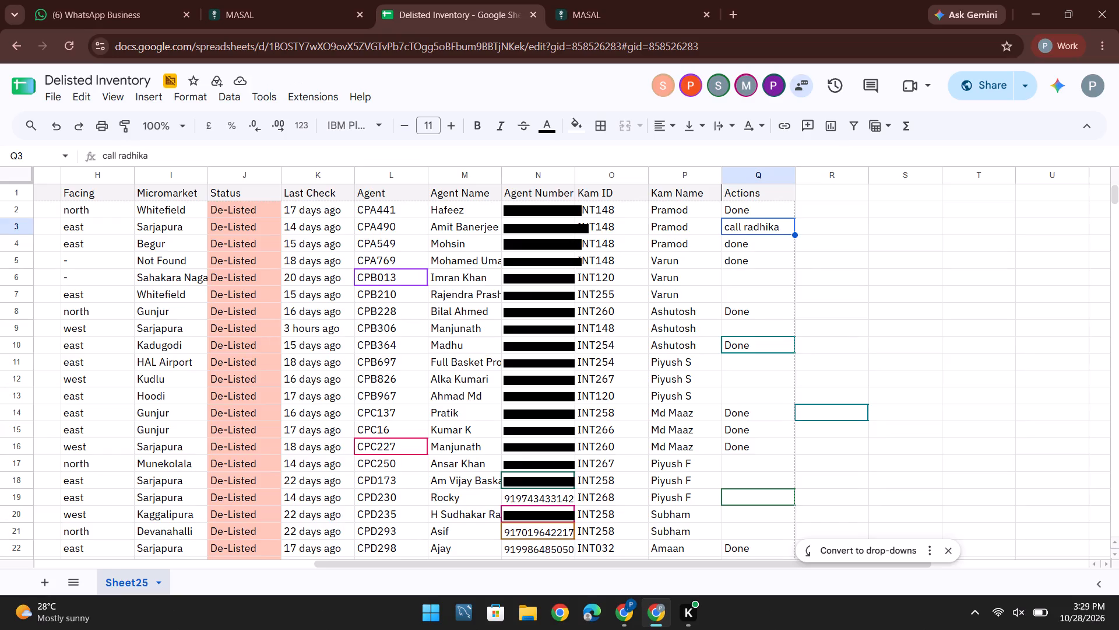
click(616, 3)
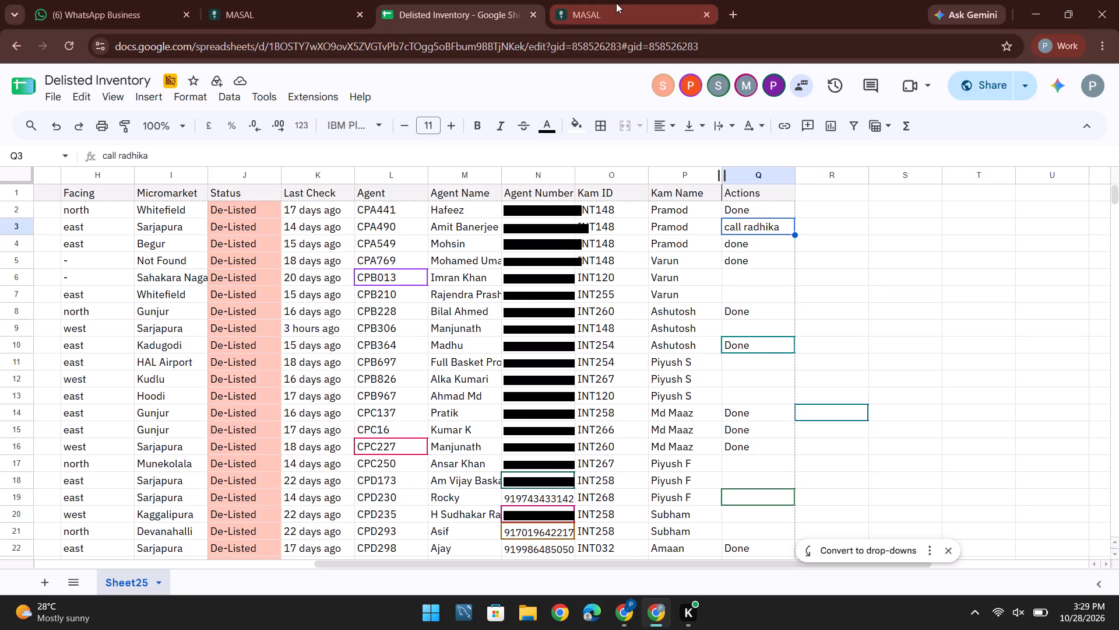
scroll(616, 3, up, 1)
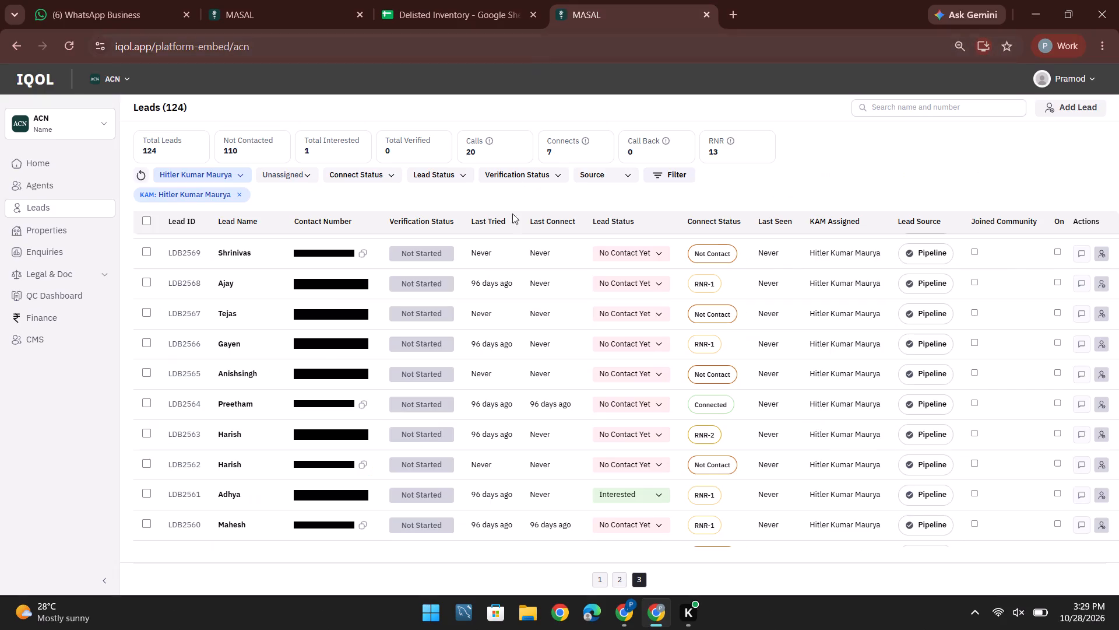
scroll(569, 292, up, 1)
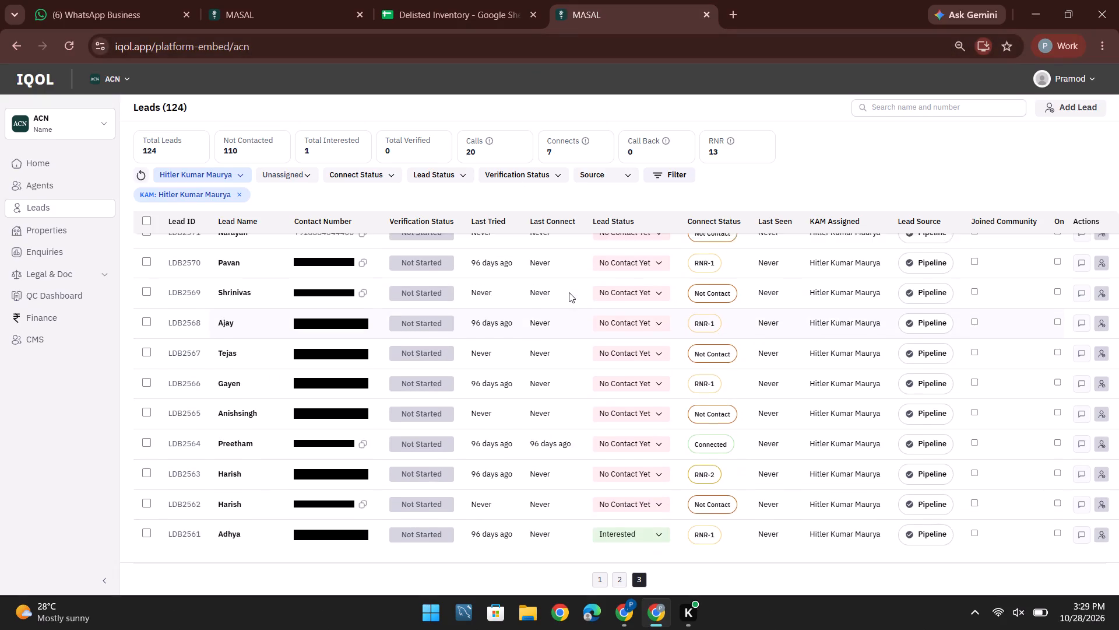
scroll(569, 292, up, 2)
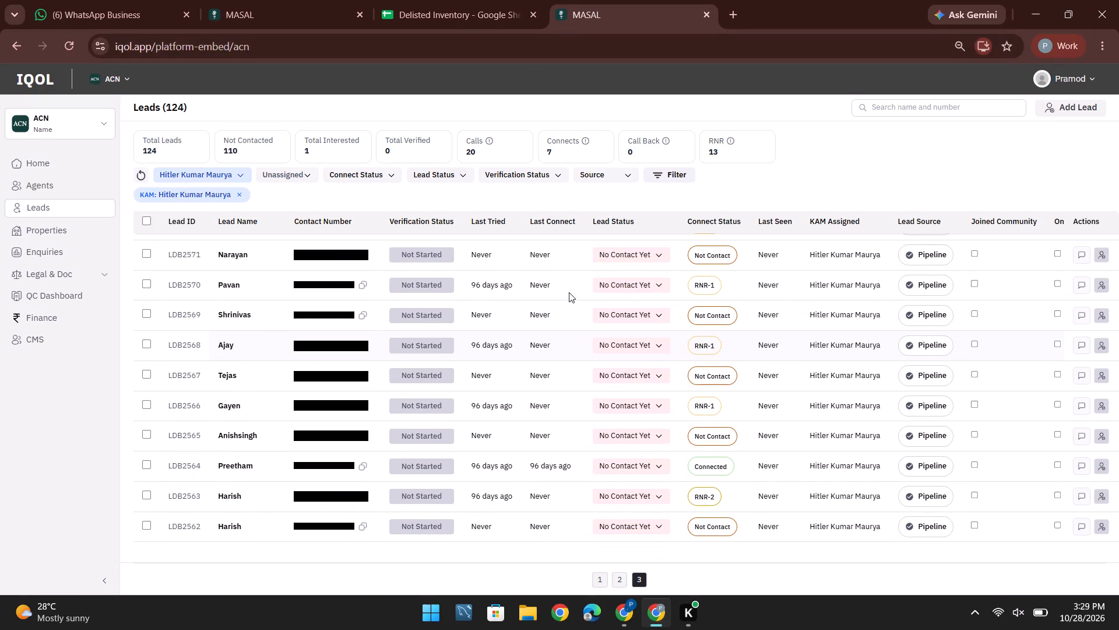
scroll(569, 292, up, 1)
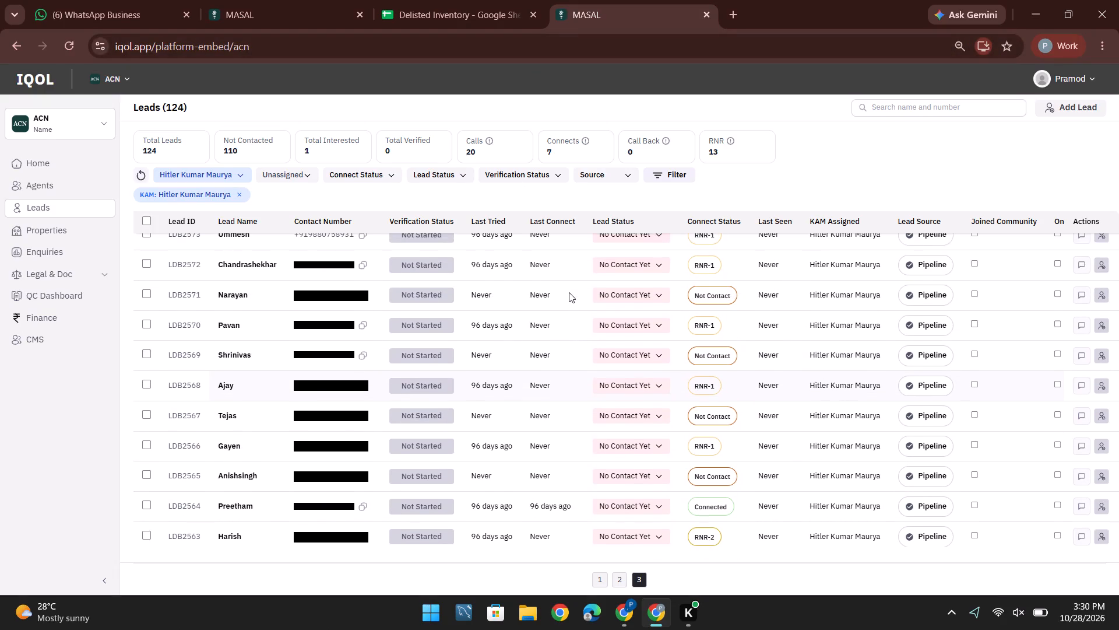
scroll(569, 292, up, 2)
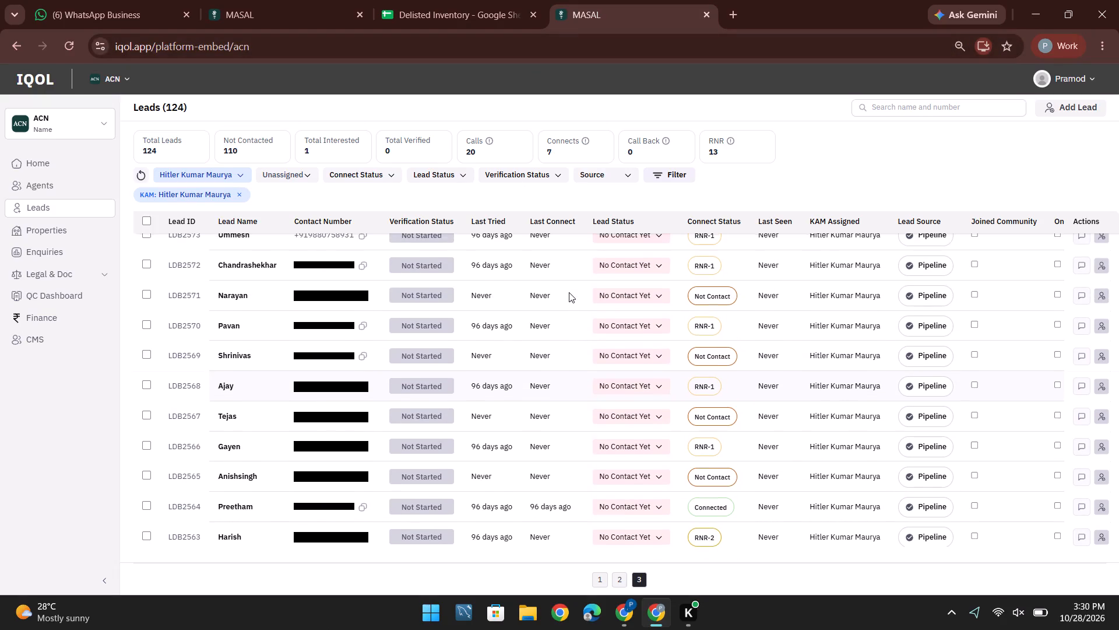
scroll(569, 292, down, 1)
scroll(504, 390, down, 1)
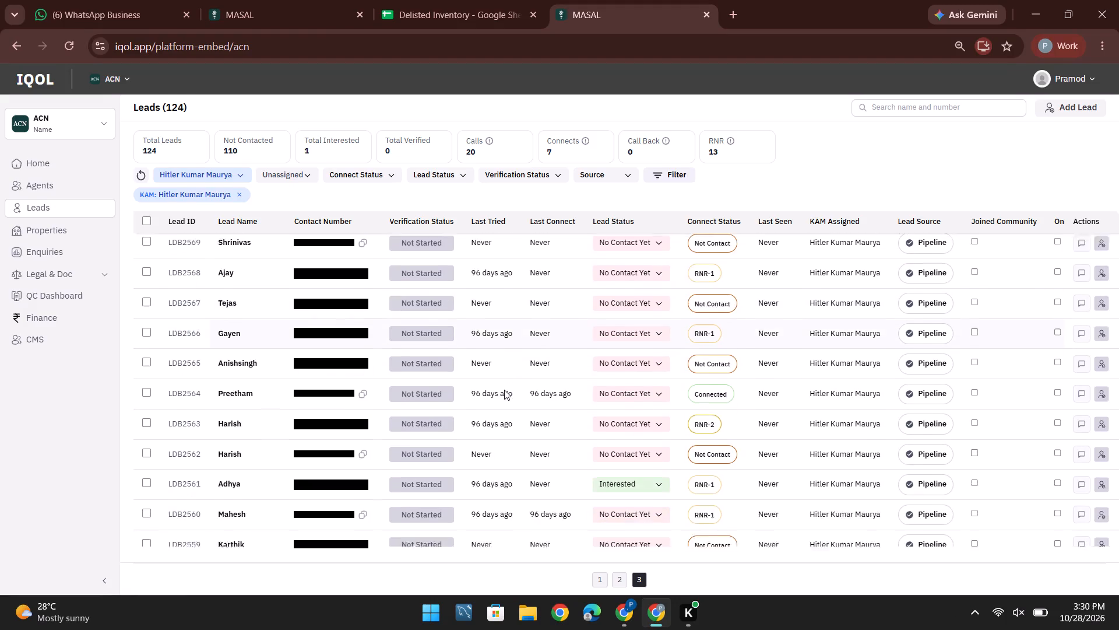
scroll(504, 390, down, 1)
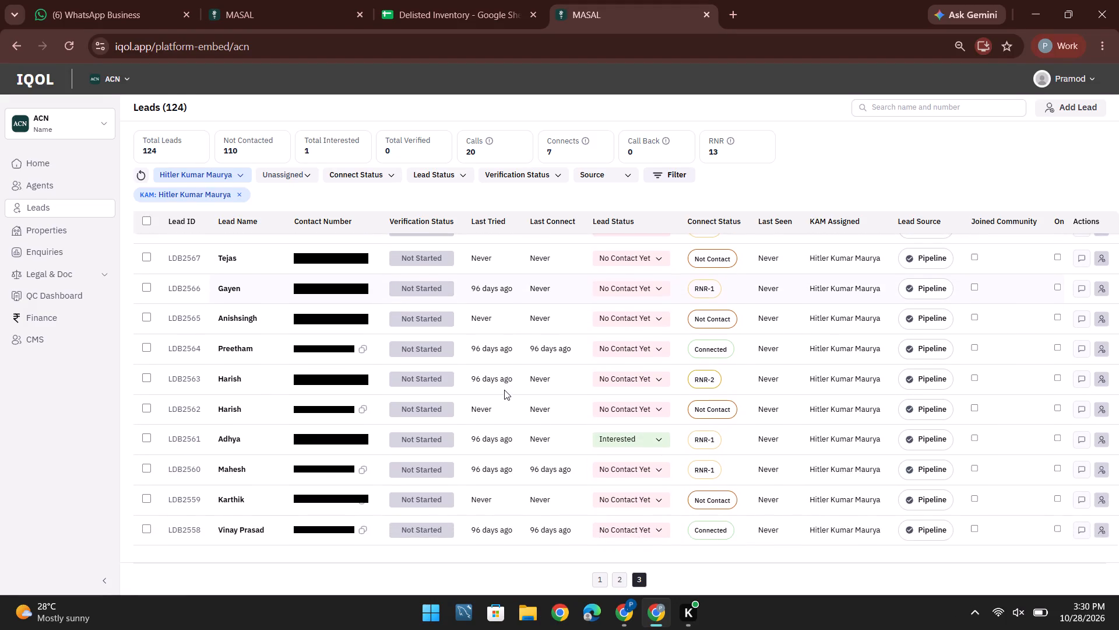
click(1074, 262)
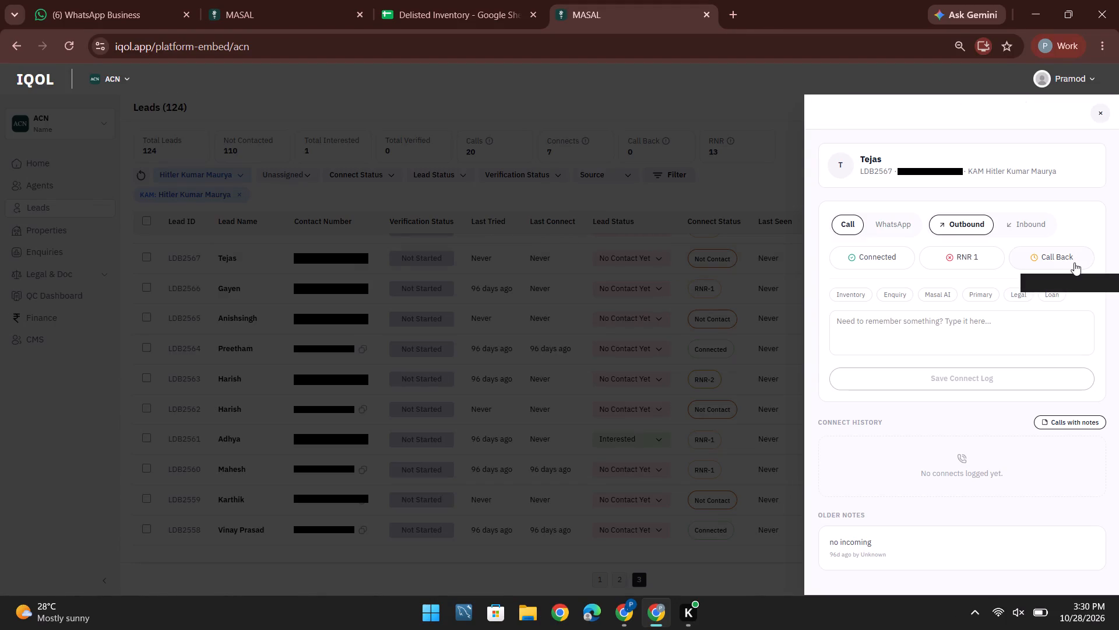
click(775, 580)
double_click(775, 580)
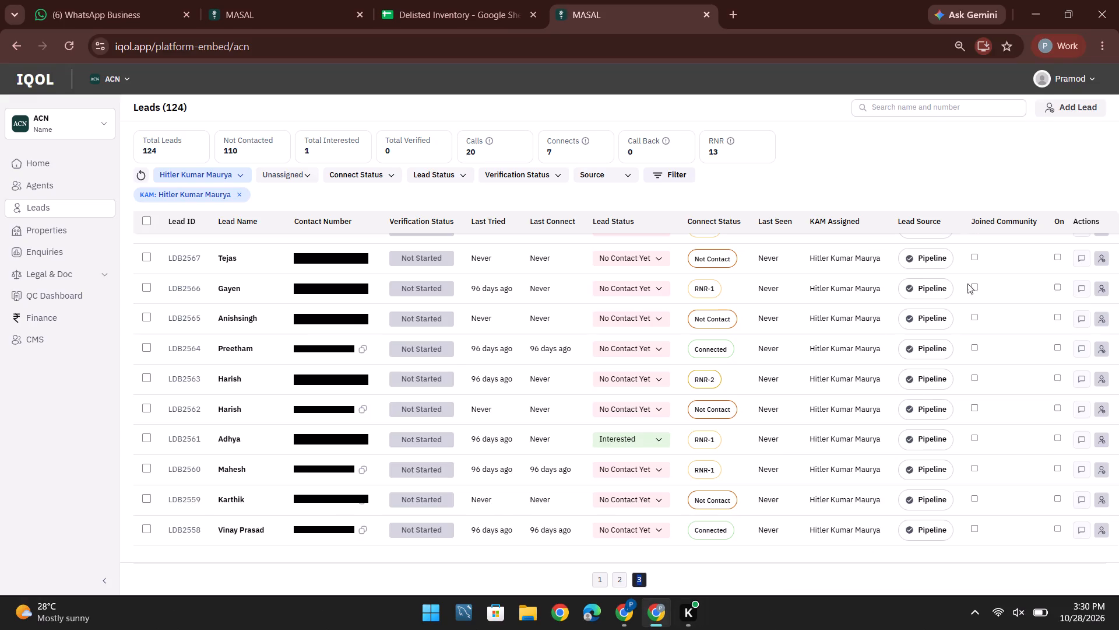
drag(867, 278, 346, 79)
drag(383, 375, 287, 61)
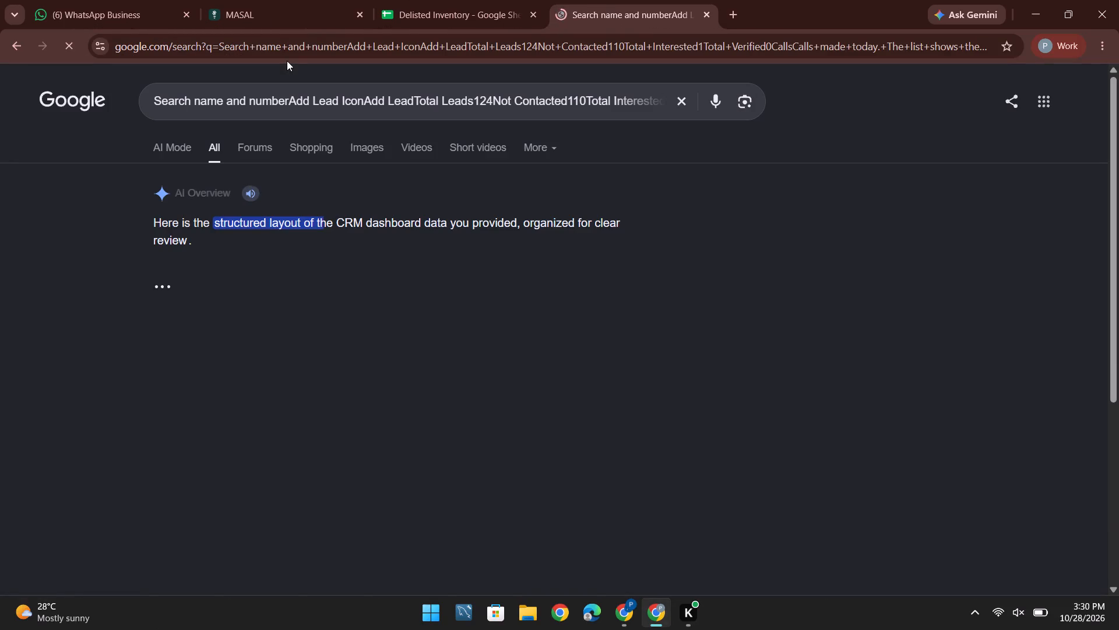
Switch back to the Delisted Inventory sheet and close the stray Google search page.
click(505, 18)
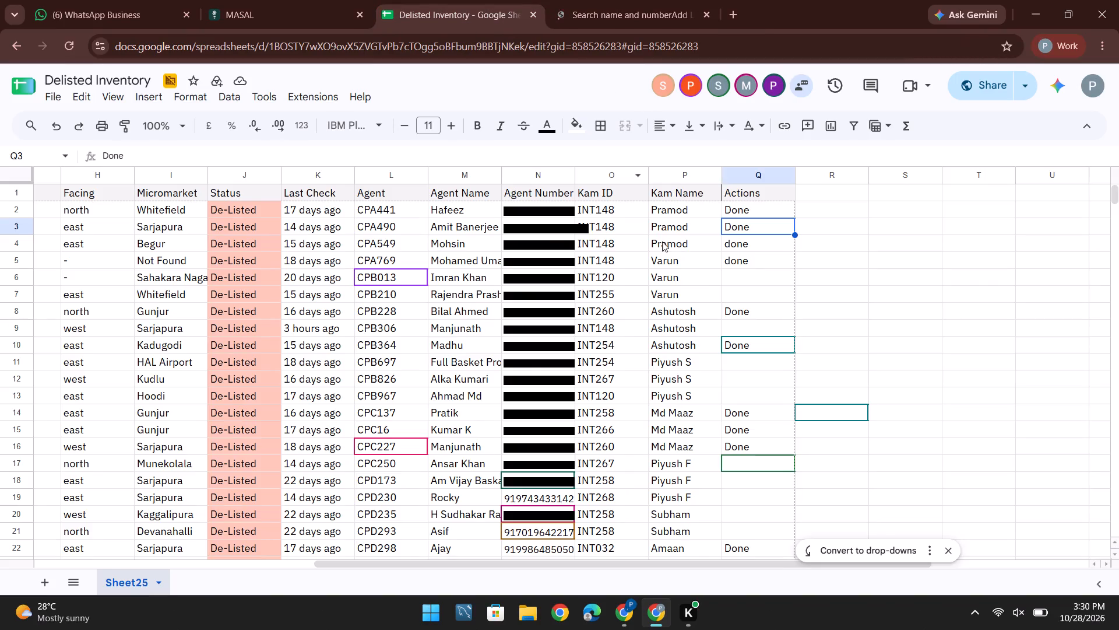
click(828, 235)
double_click(942, 323)
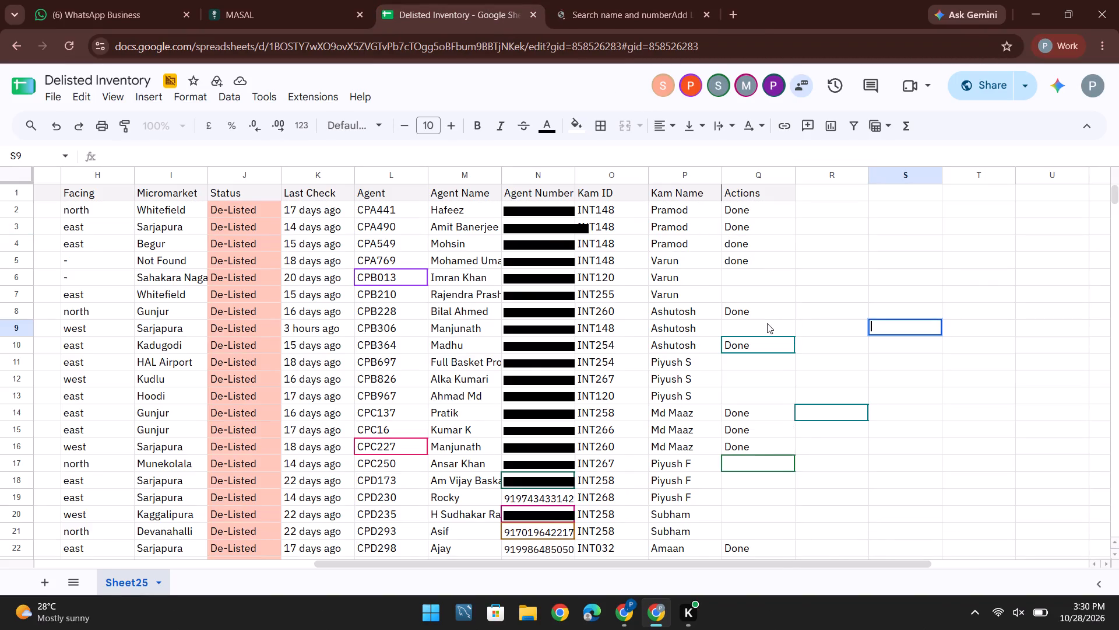
click(704, 17)
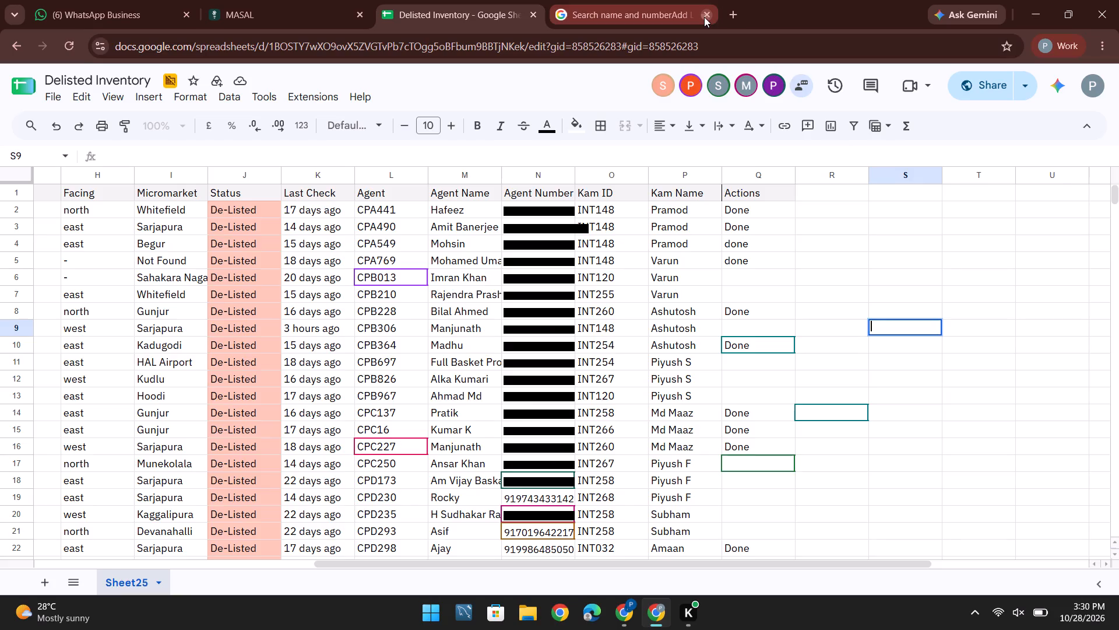
Close the Delisted Inventory sheet, leaving the site despite unsaved changes, and reopen the sheet in a new browser tab.
click(534, 17)
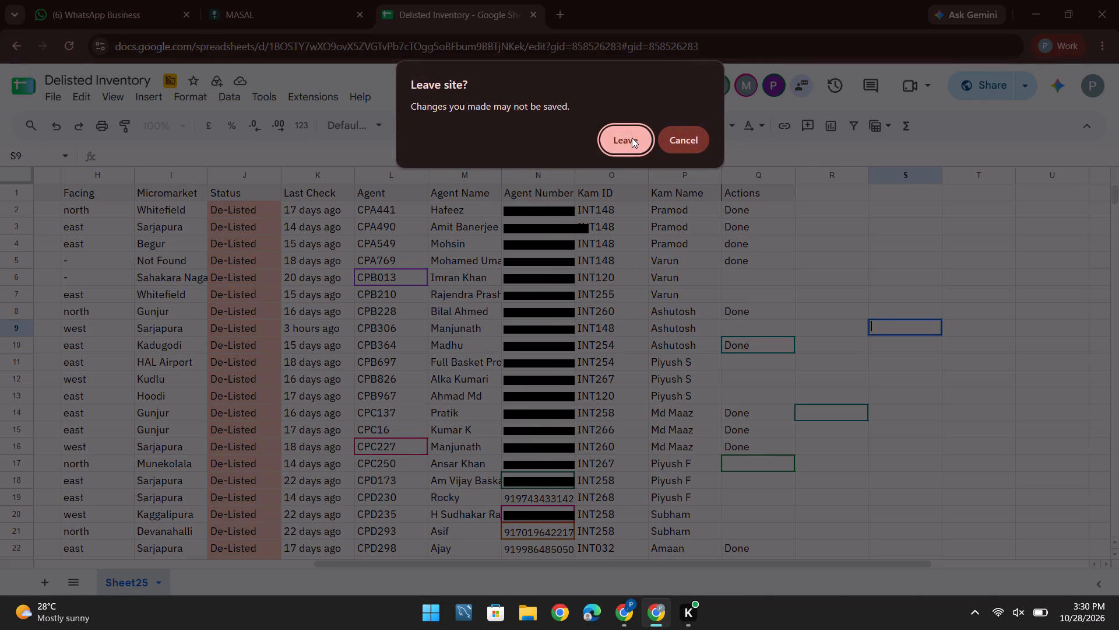
click(632, 138)
click(395, 14)
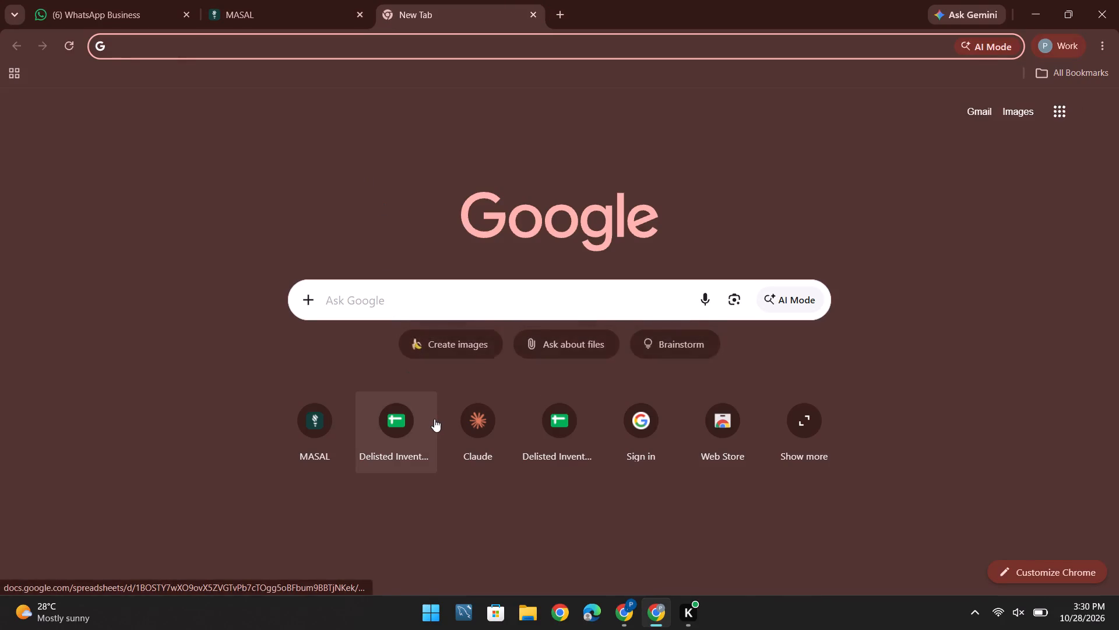
click(434, 419)
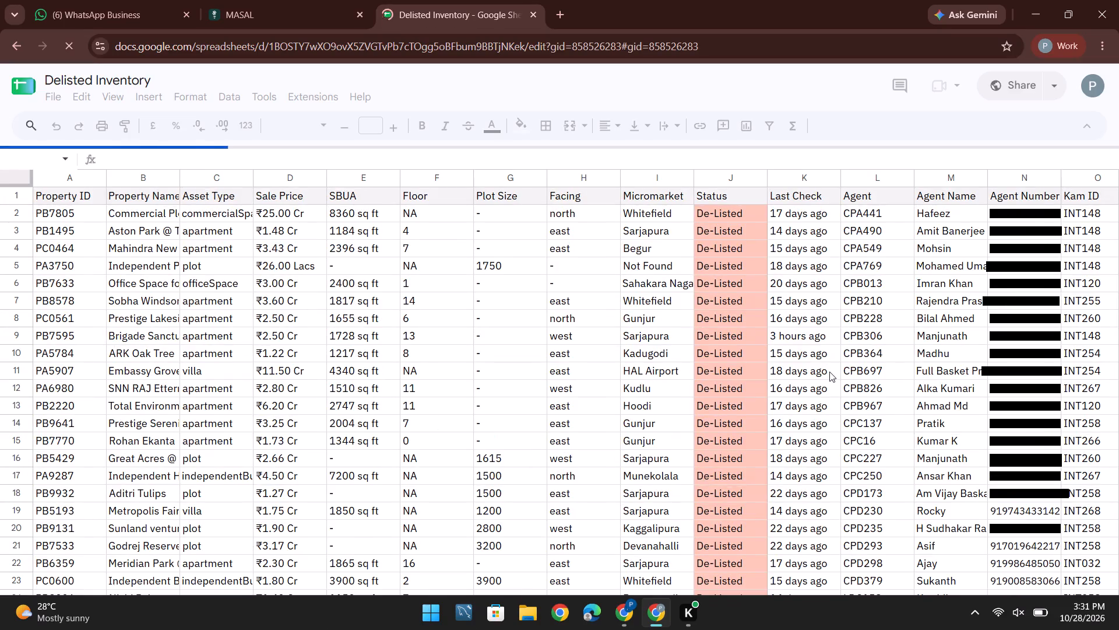
scroll(829, 372, left, 3)
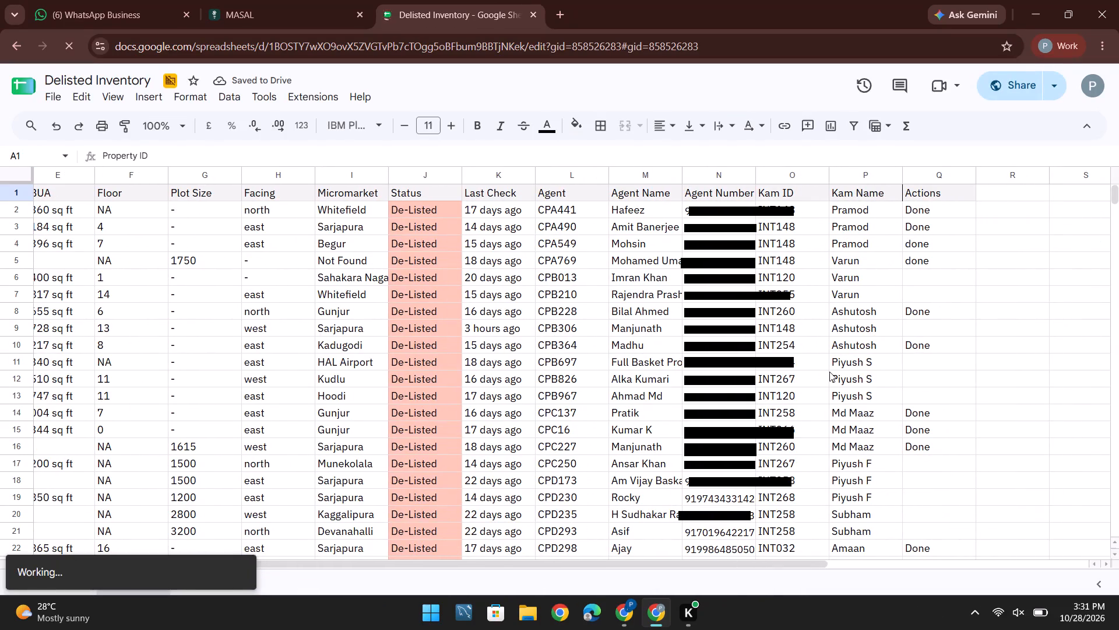
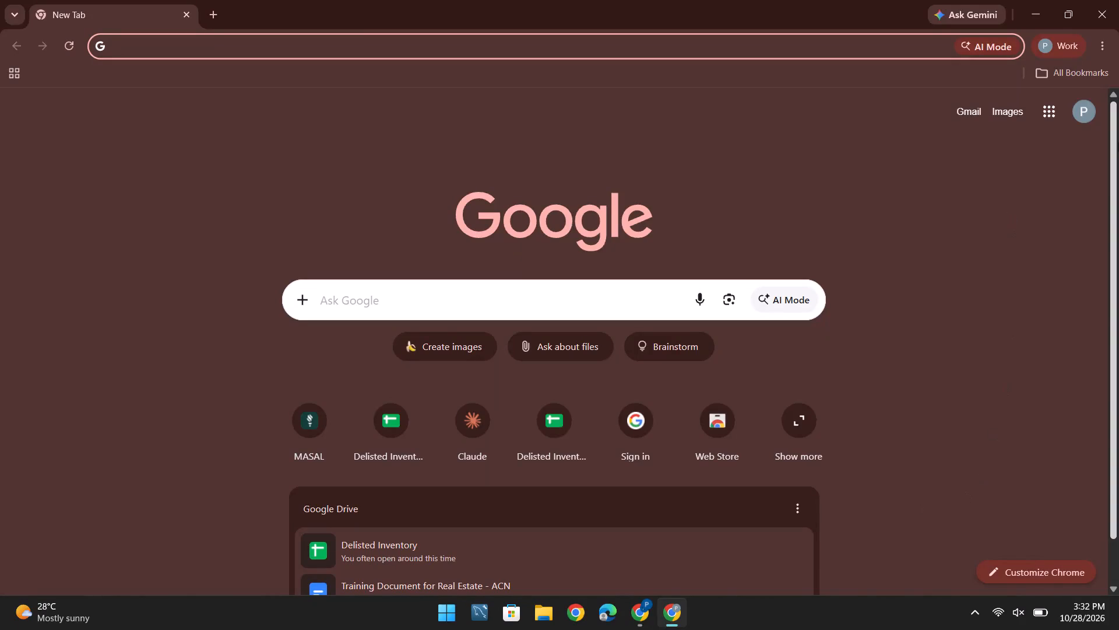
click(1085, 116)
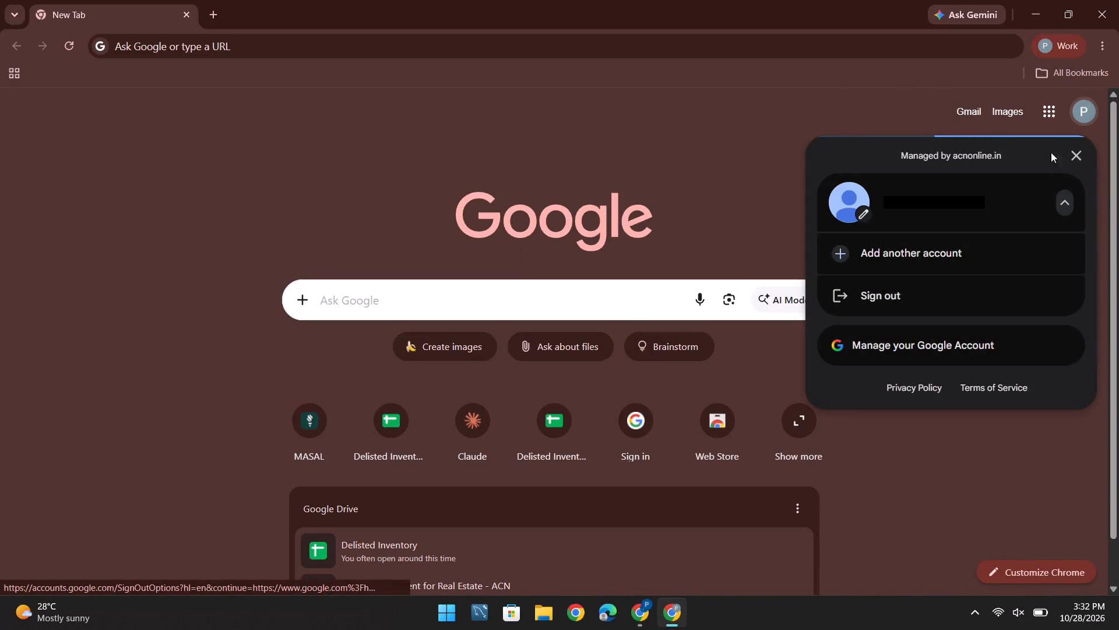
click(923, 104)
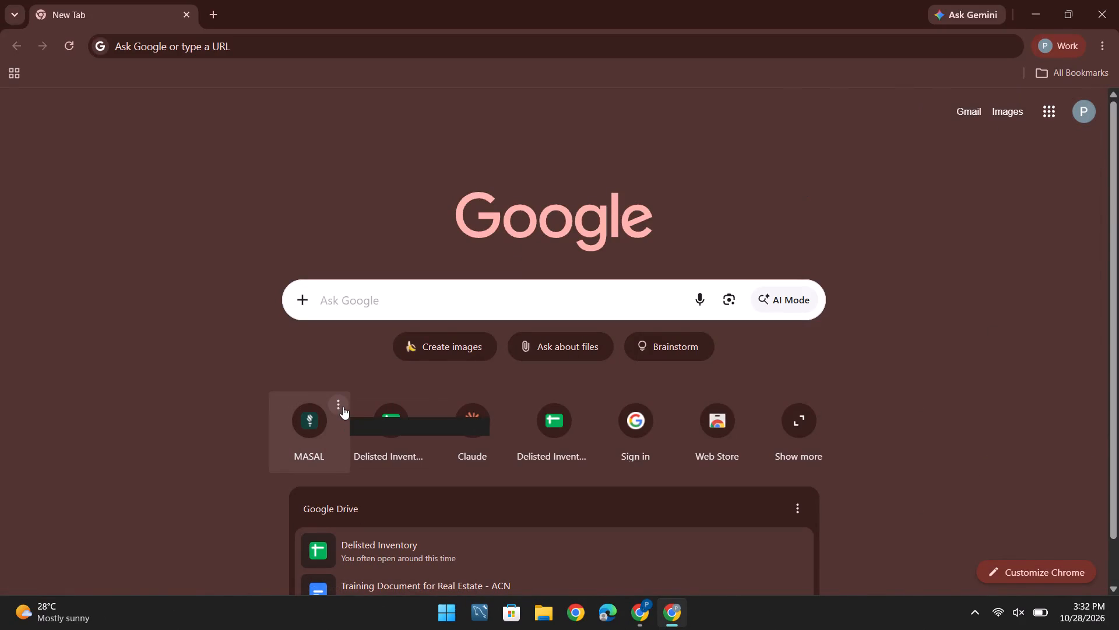
Open the MASAL site in the new tab and go to the ACN Leads list.
click(294, 444)
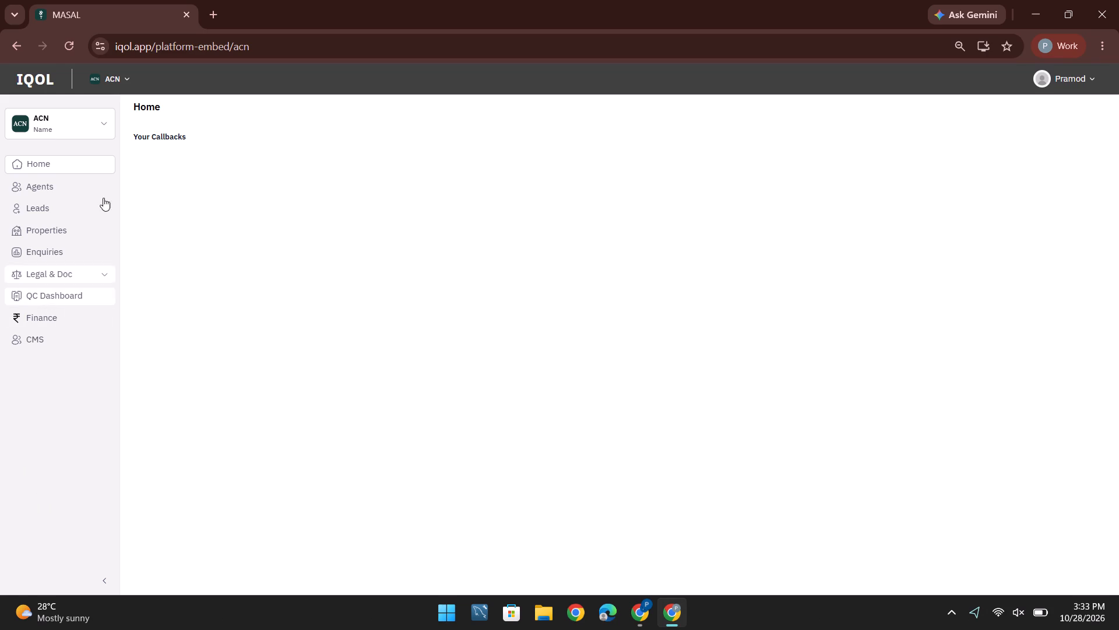
click(71, 209)
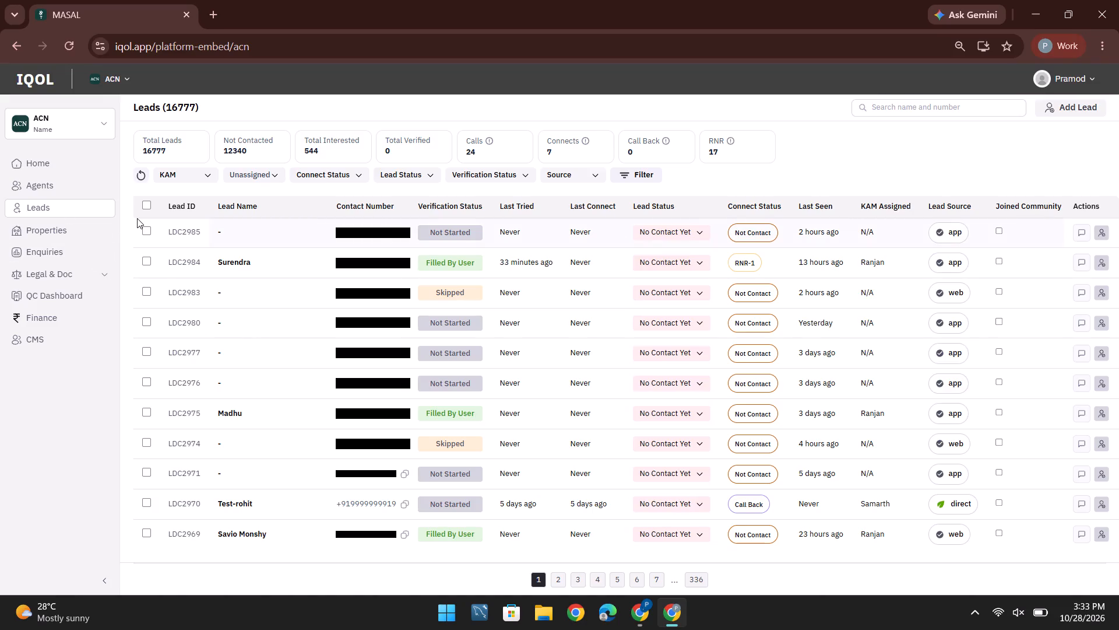
Filter the leads by the assigned KAM whose name is listed between Biswashanti and Shreyansh.
click(202, 180)
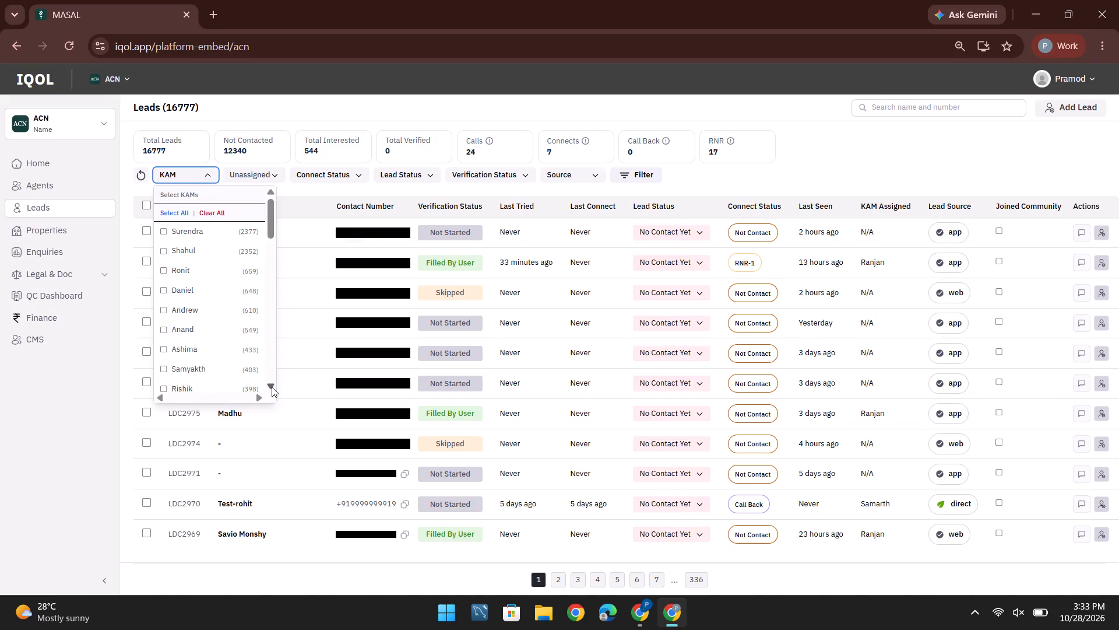
triple_click(272, 387)
triple_click(272, 387)
triple_click(272, 387)
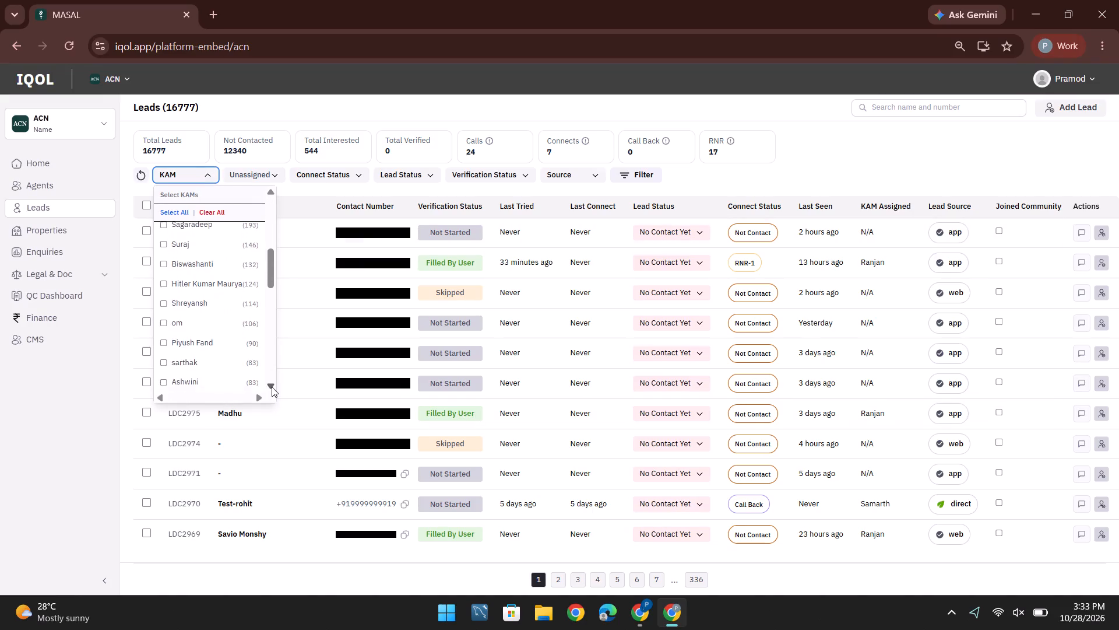
click(272, 387)
click(272, 387)
click(272, 387)
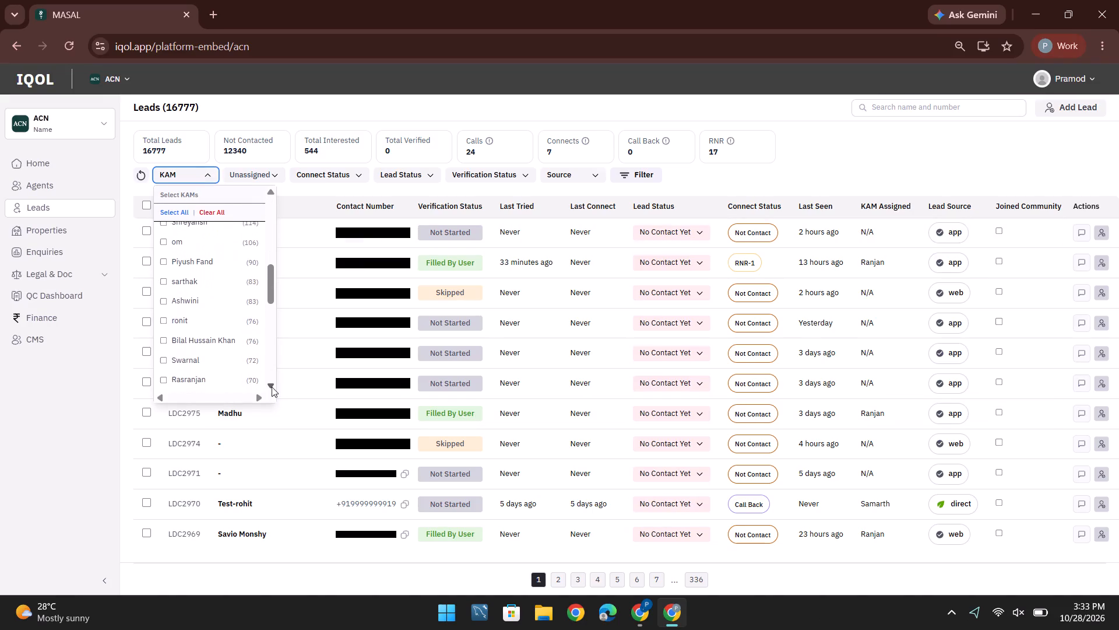
click(272, 387)
click(272, 387)
triple_click(272, 387)
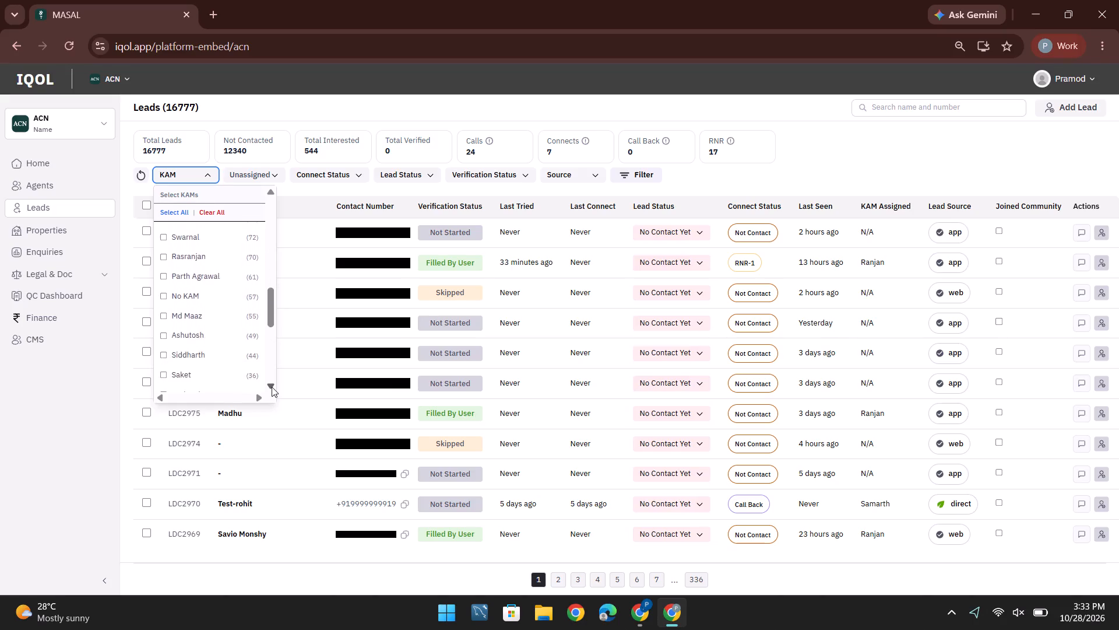
double_click(272, 387)
double_click(272, 387)
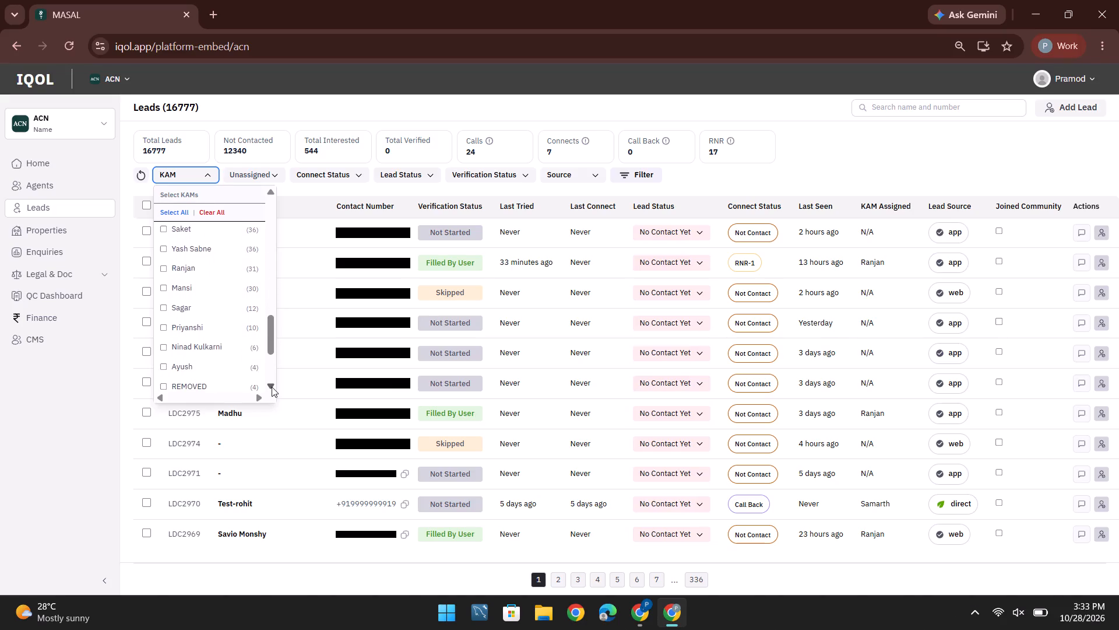
double_click(272, 387)
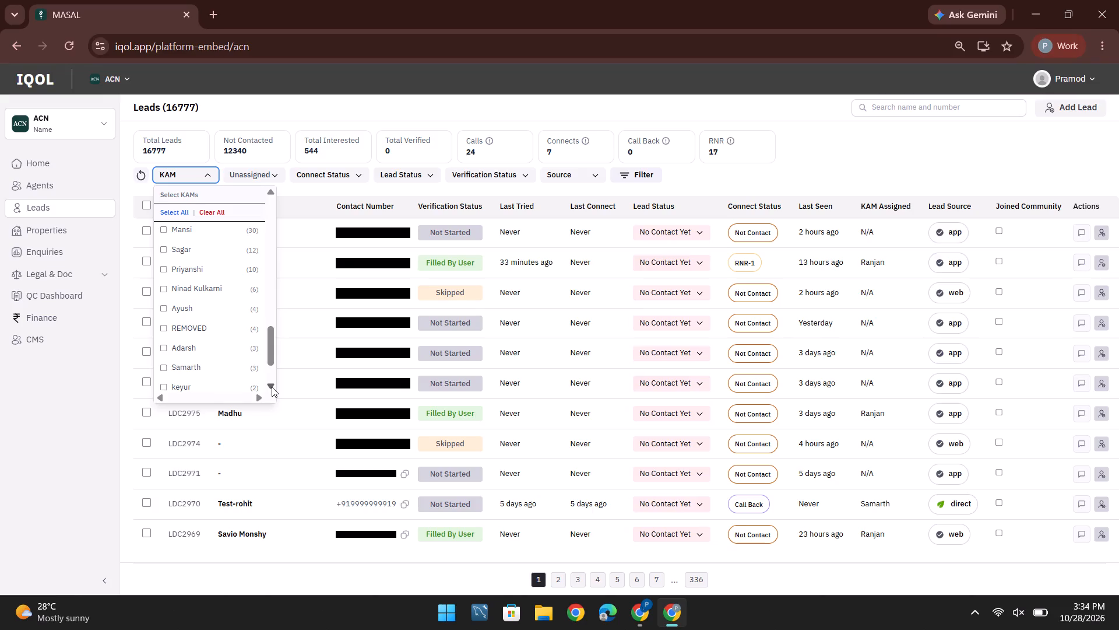
triple_click(275, 190)
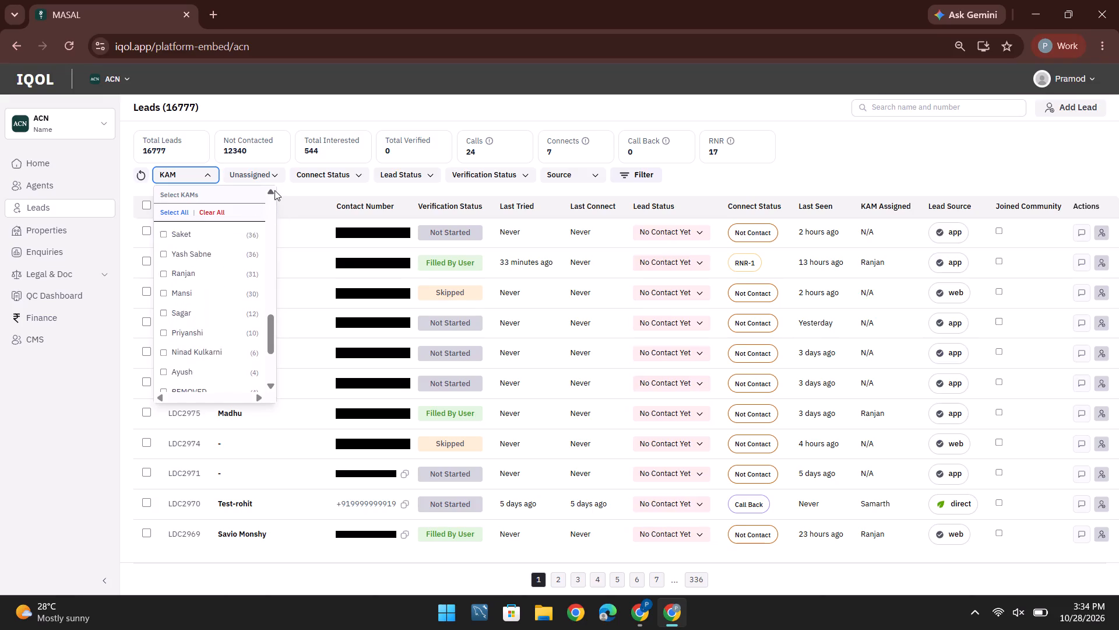
click(275, 190)
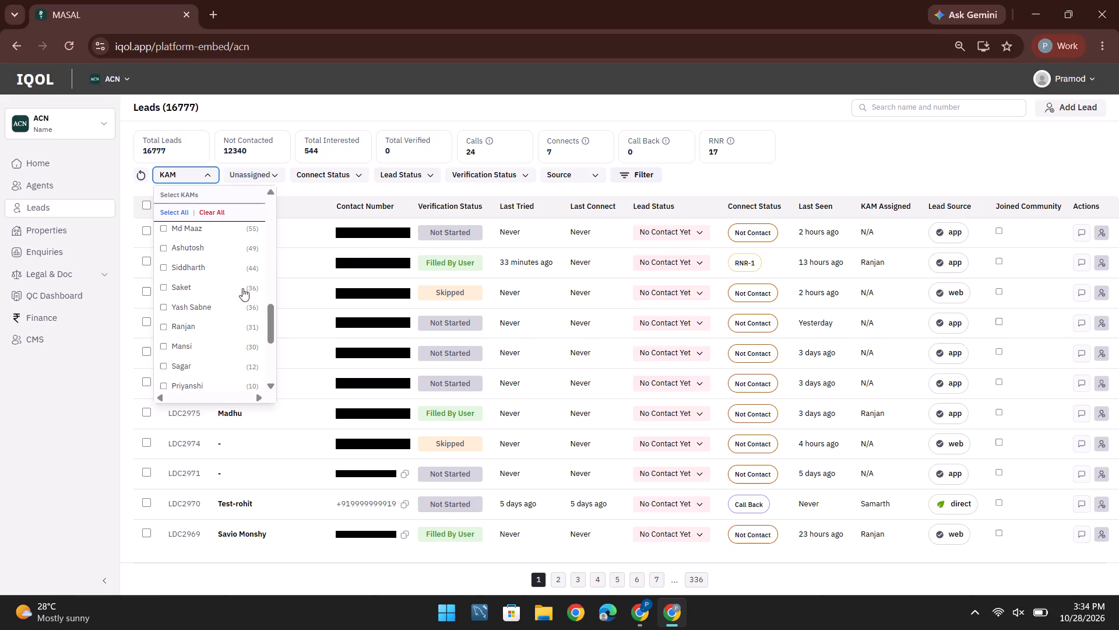
triple_click(272, 194)
double_click(272, 194)
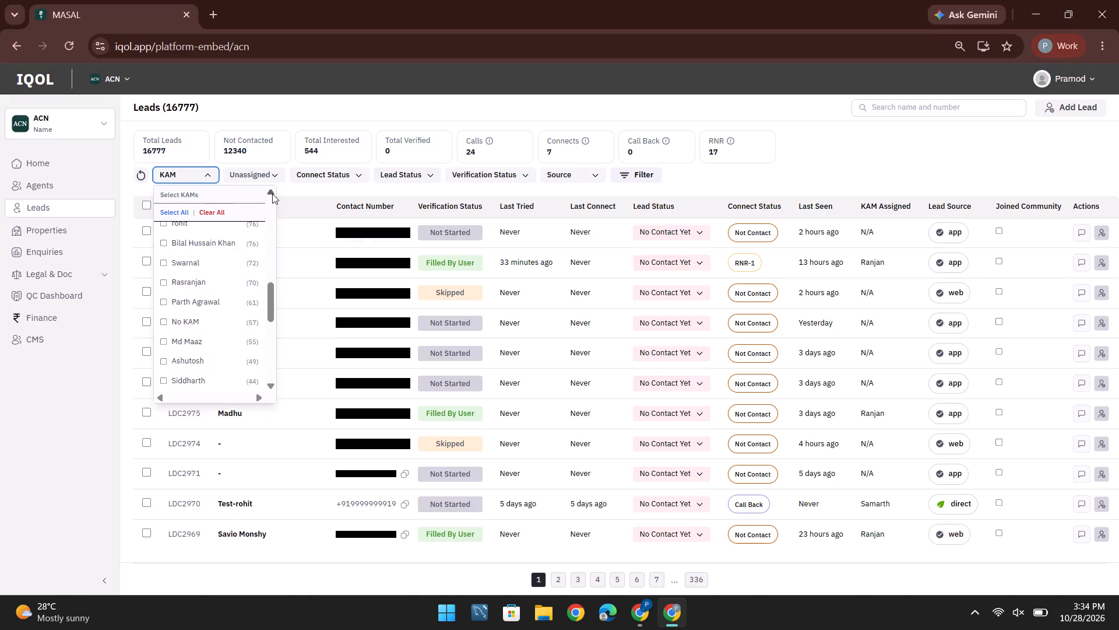
click(272, 194)
triple_click(272, 194)
click(272, 194)
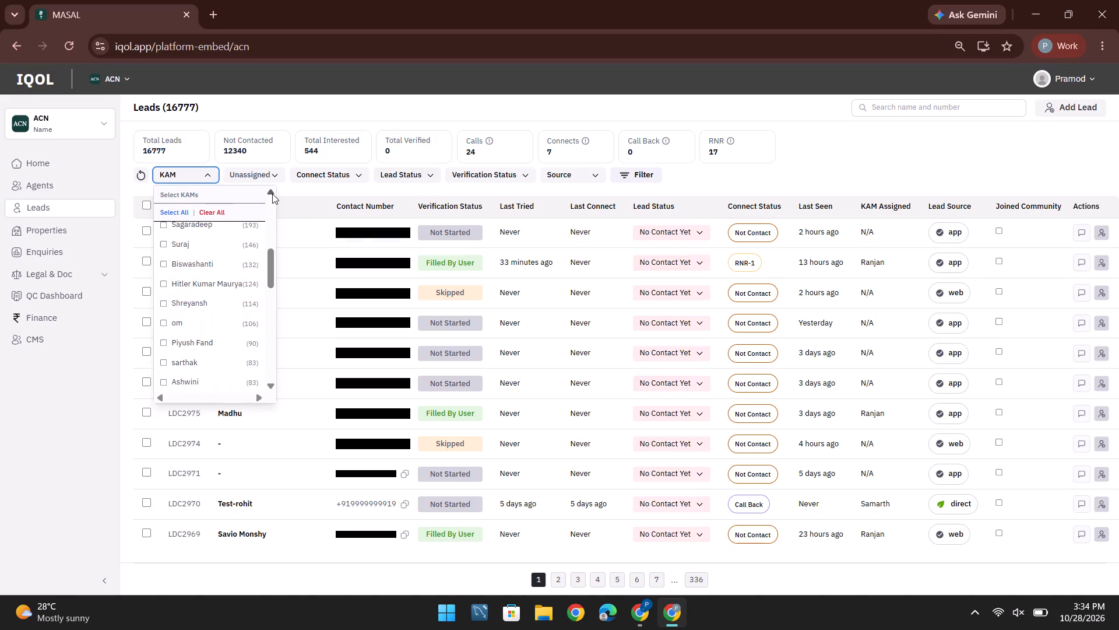
click(238, 275)
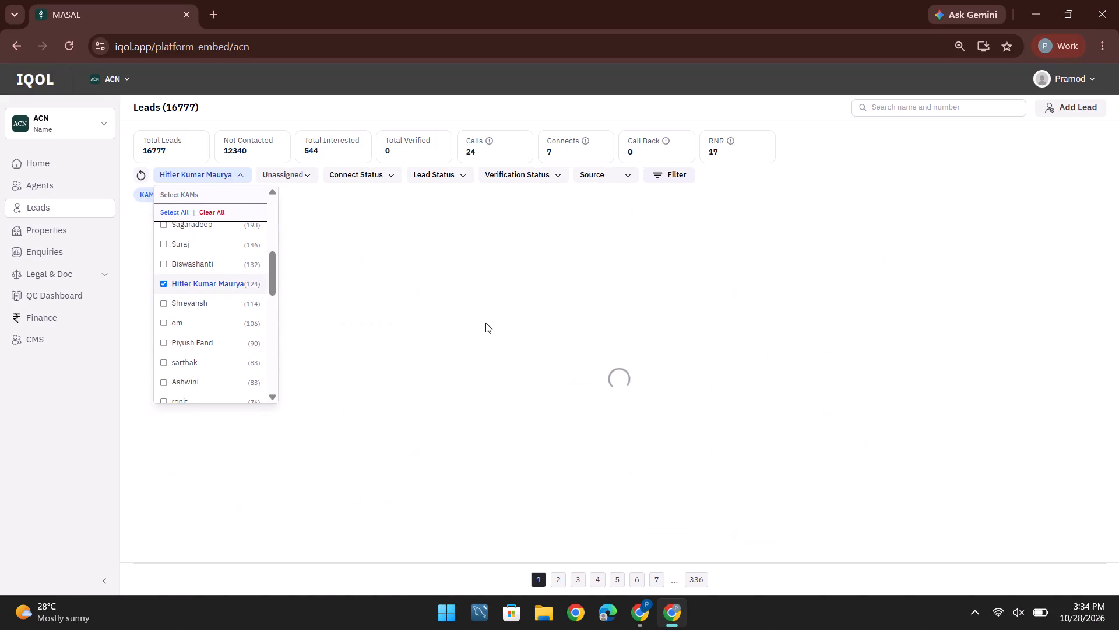
click(888, 187)
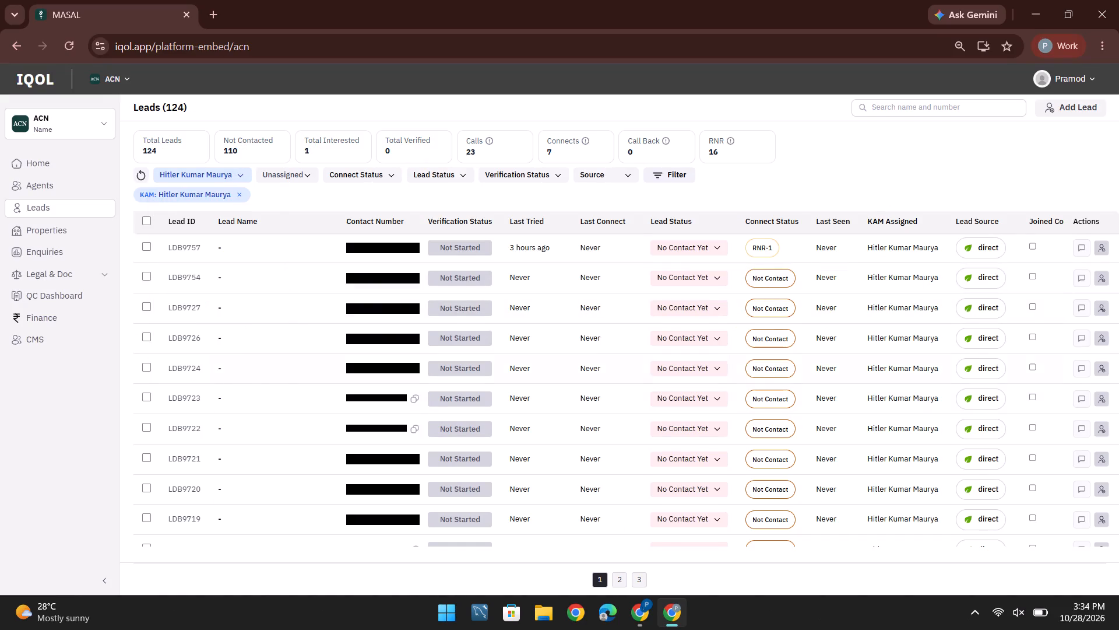
Go to page 3 of the KAM-filtered leads.
scroll(775, 409, left, 1)
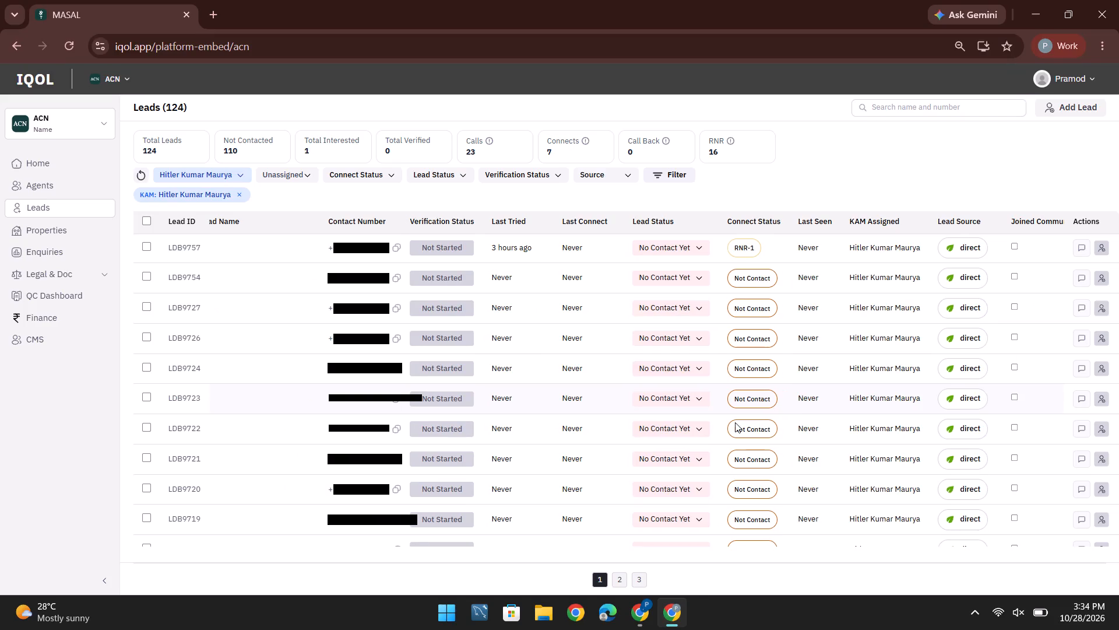
scroll(761, 510, right, 1)
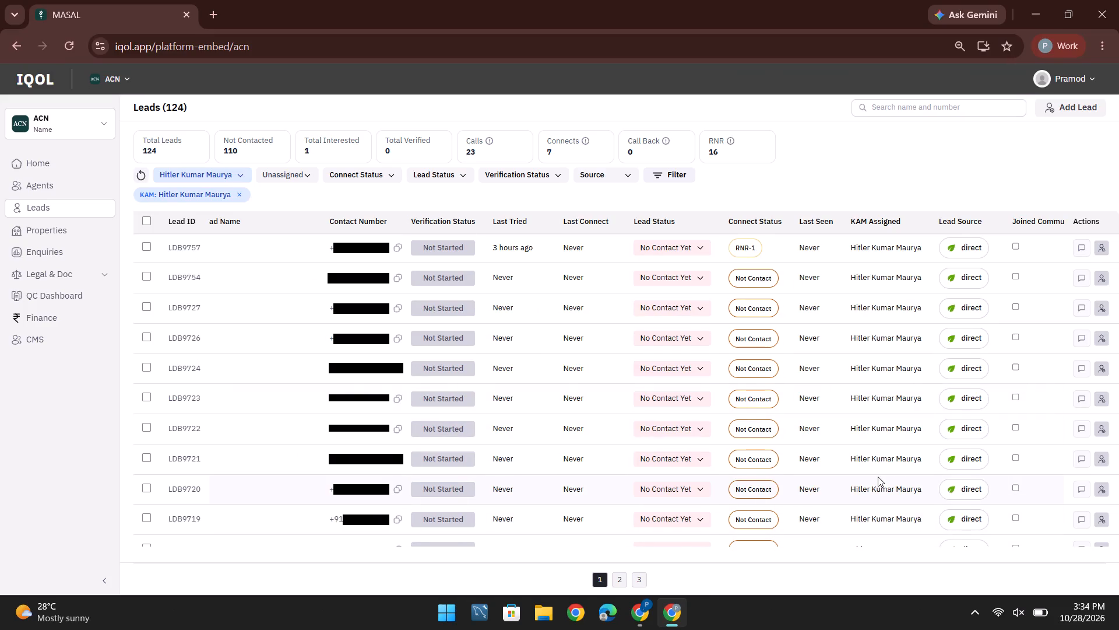
click(643, 583)
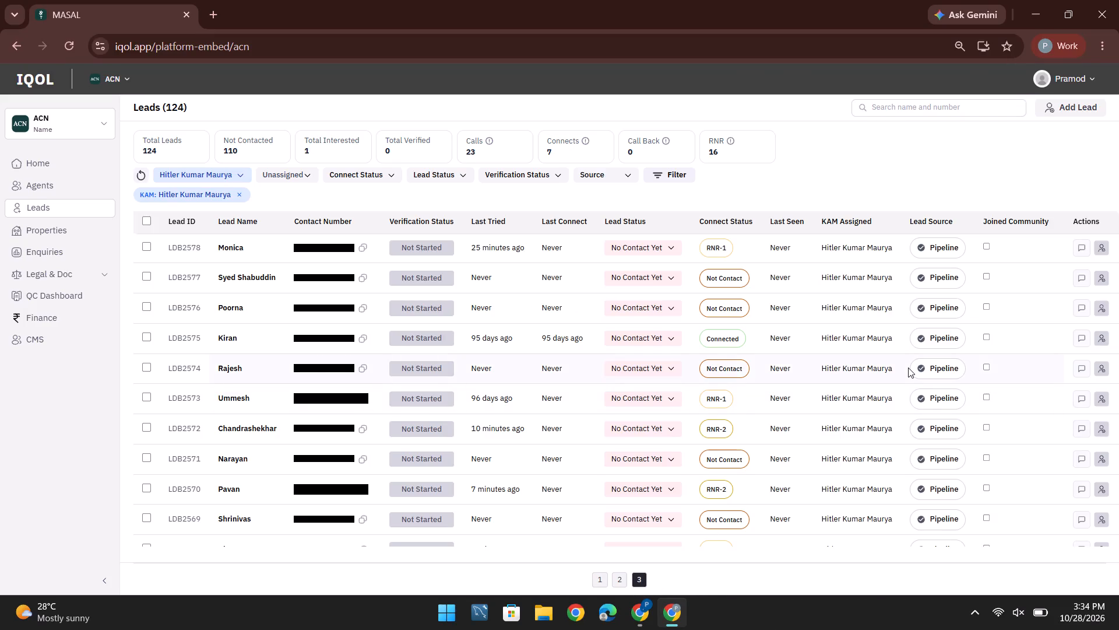